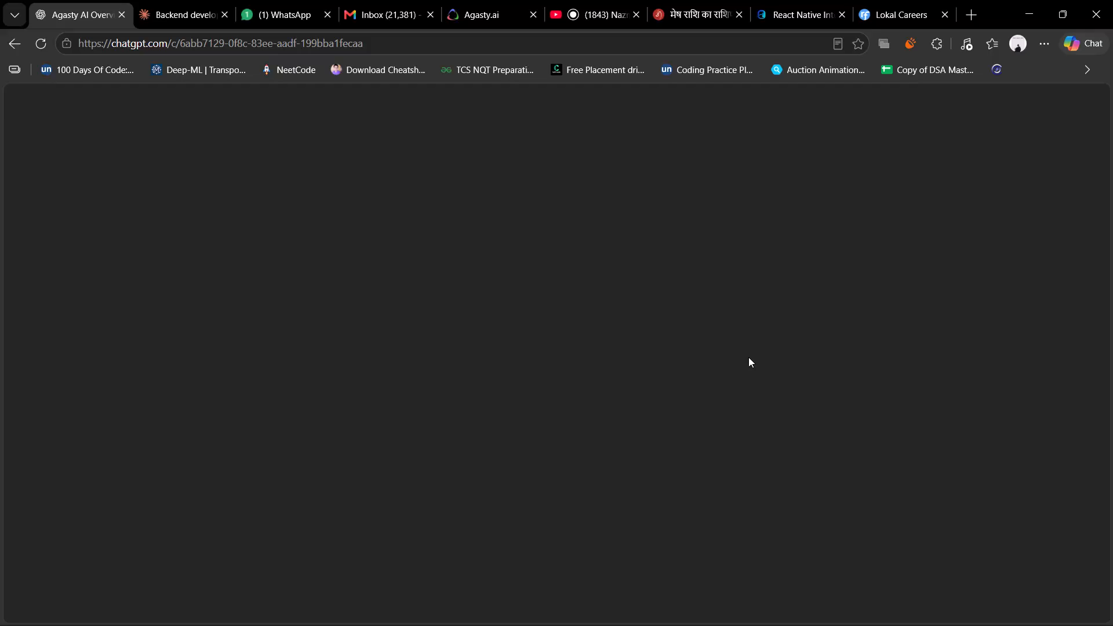
Close the Lokal Careers page.
click(915, 0)
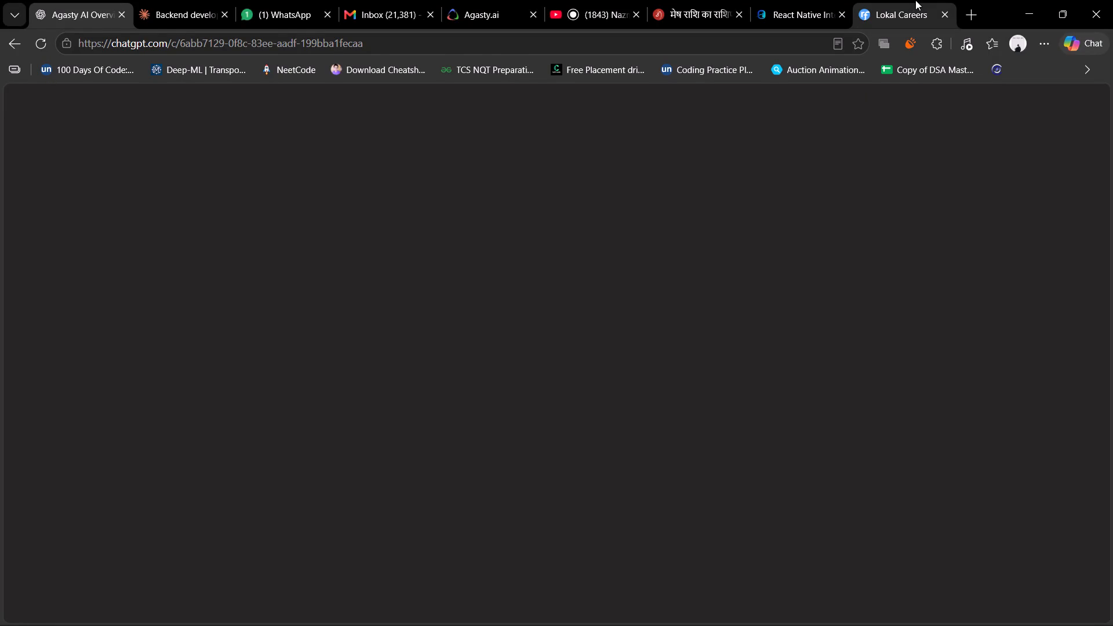
click(945, 16)
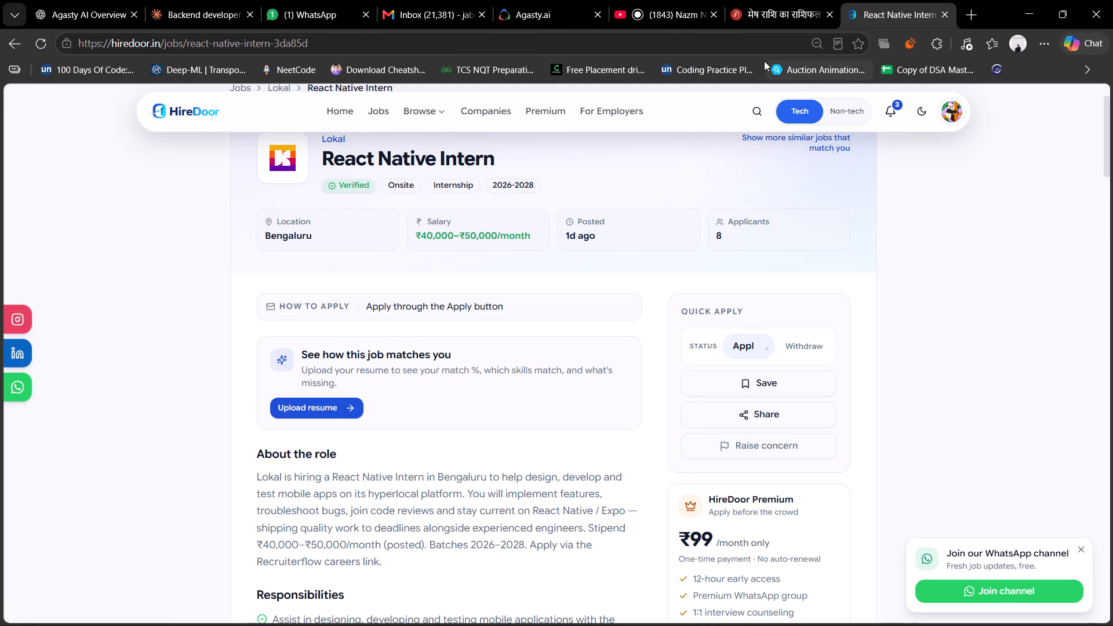
Return to HireDoor's internship listings and open the application form for VANCO AI's Forward Deployed Engineer (FDE) Intern role.
click(1, 44)
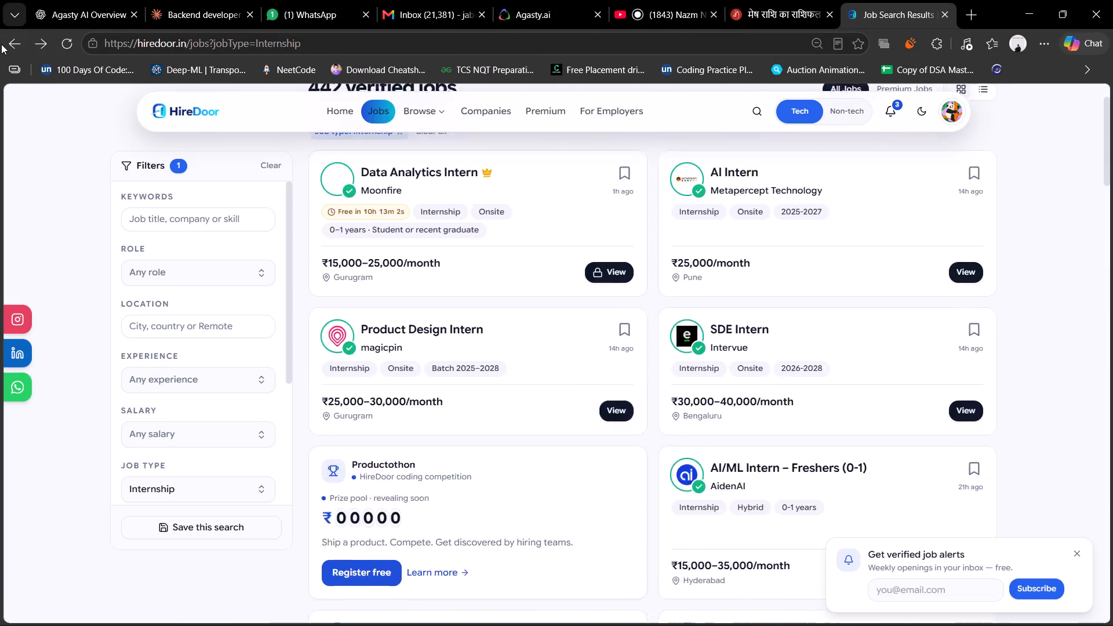
scroll(523, 379, right, 1)
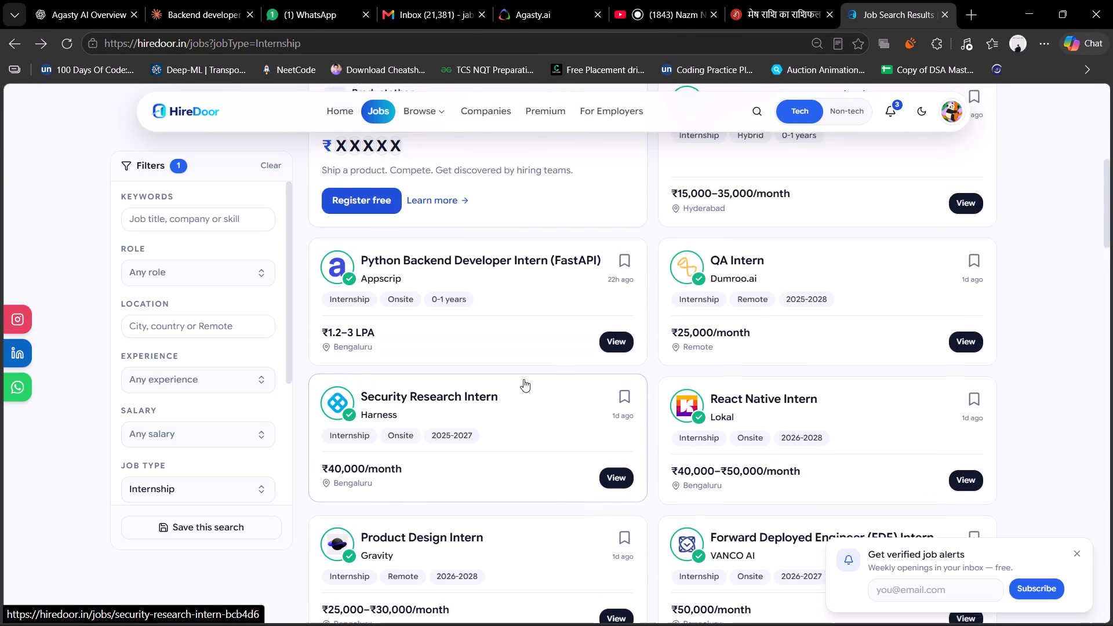
scroll(523, 379, right, 1)
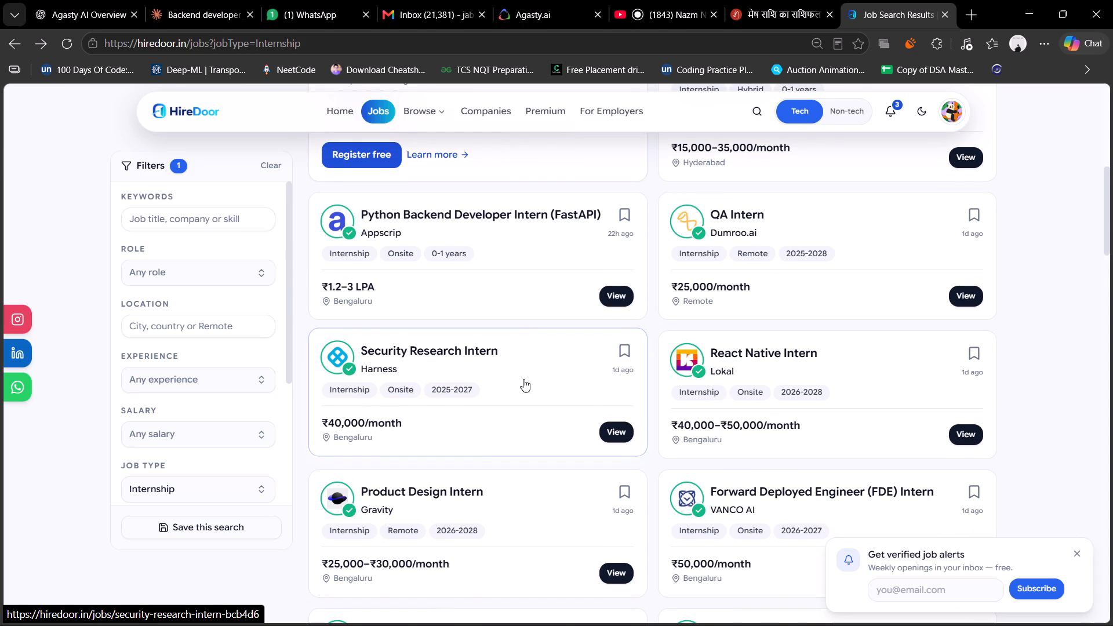
scroll(523, 379, down, 2)
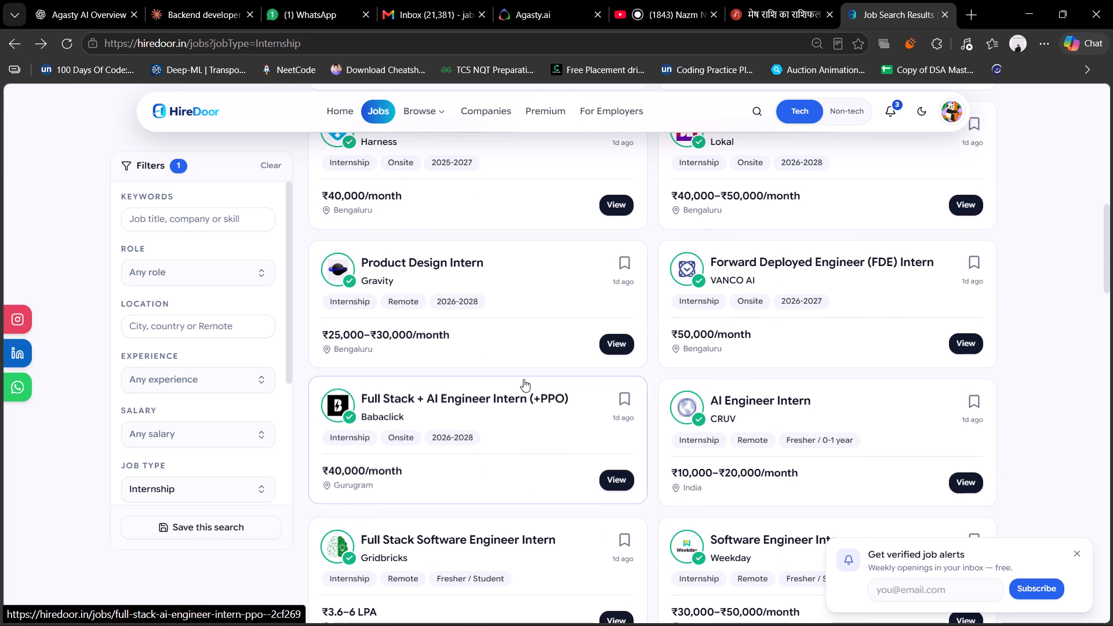
click(776, 262)
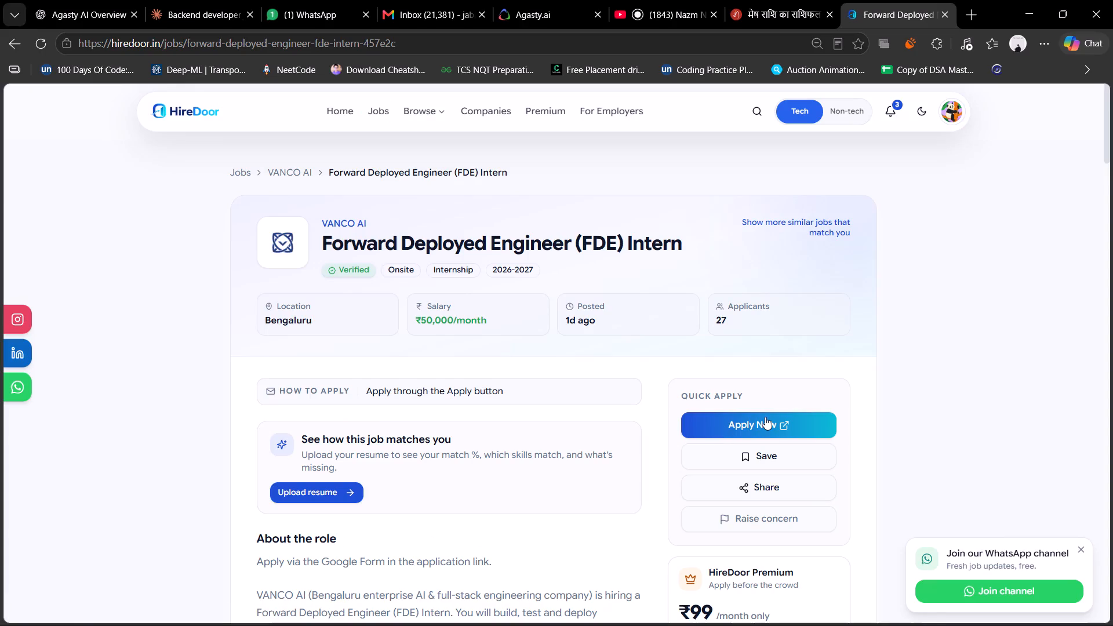
click(765, 417)
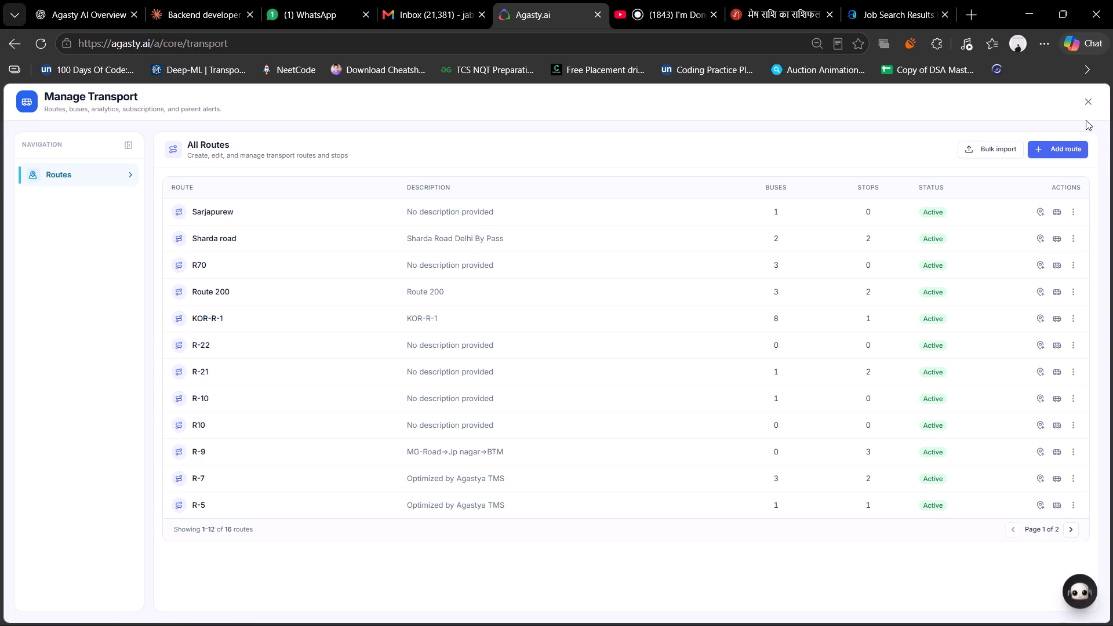
double_click(1087, 107)
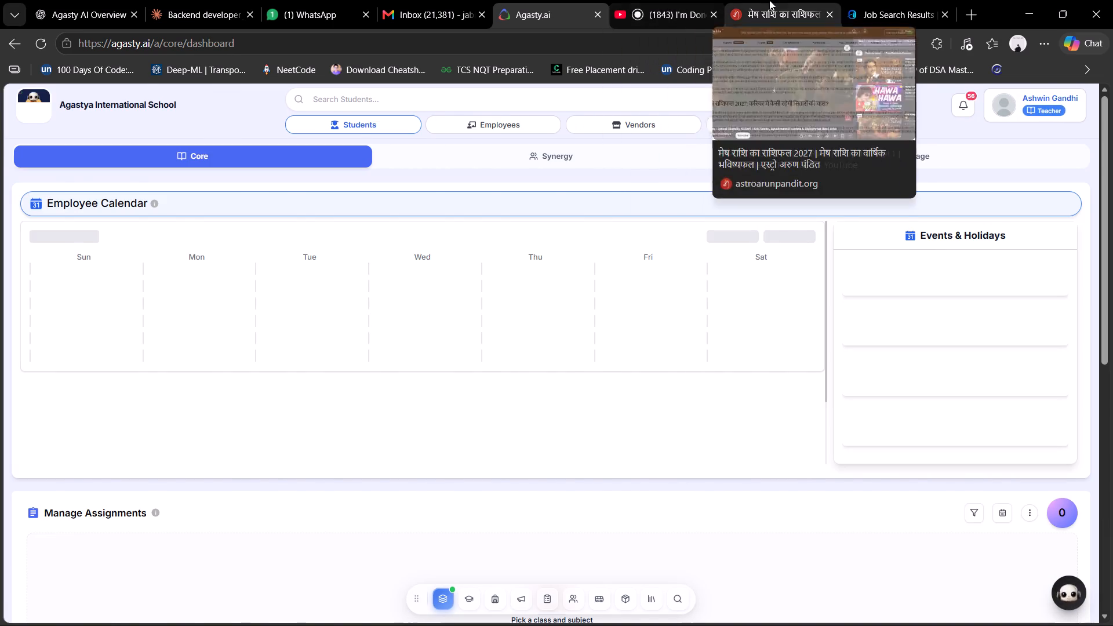
Switch to YouTube and skip the advert before the "I'm Done" video.
click(769, 0)
click(699, 0)
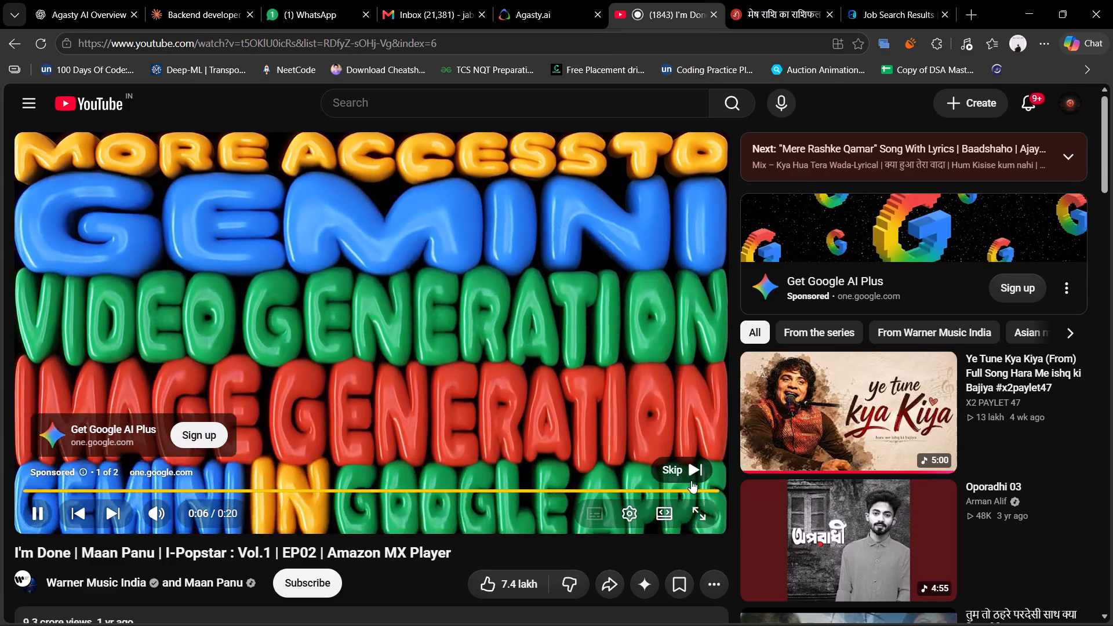
click(696, 470)
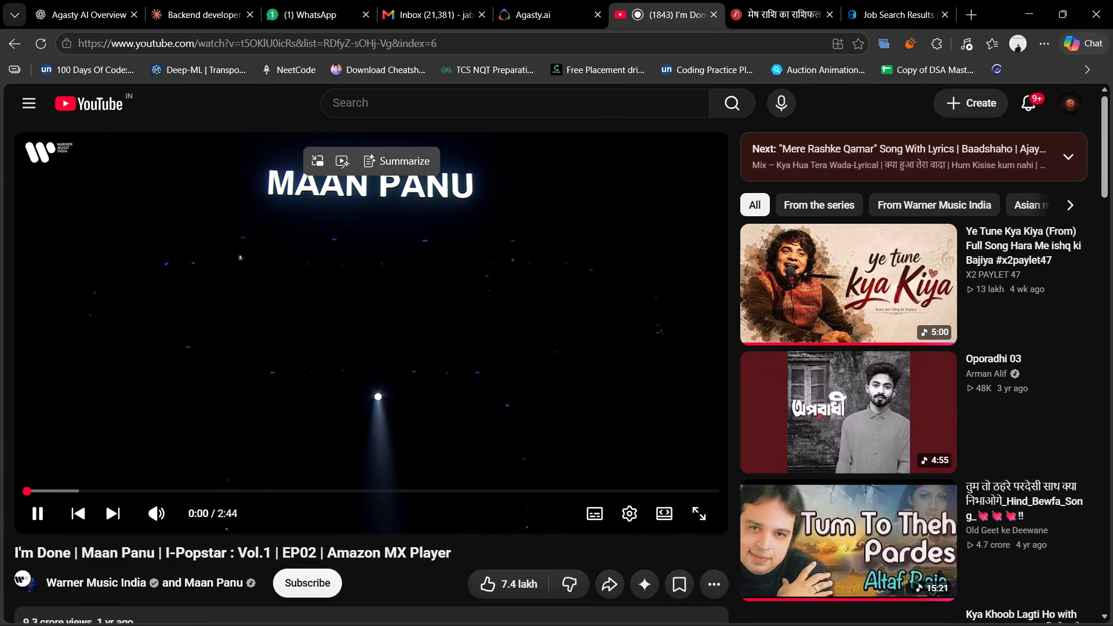
Switch to Agasty.ai and check the filters and extra options of the My Student card on the teacher dashboard.
click(108, 0)
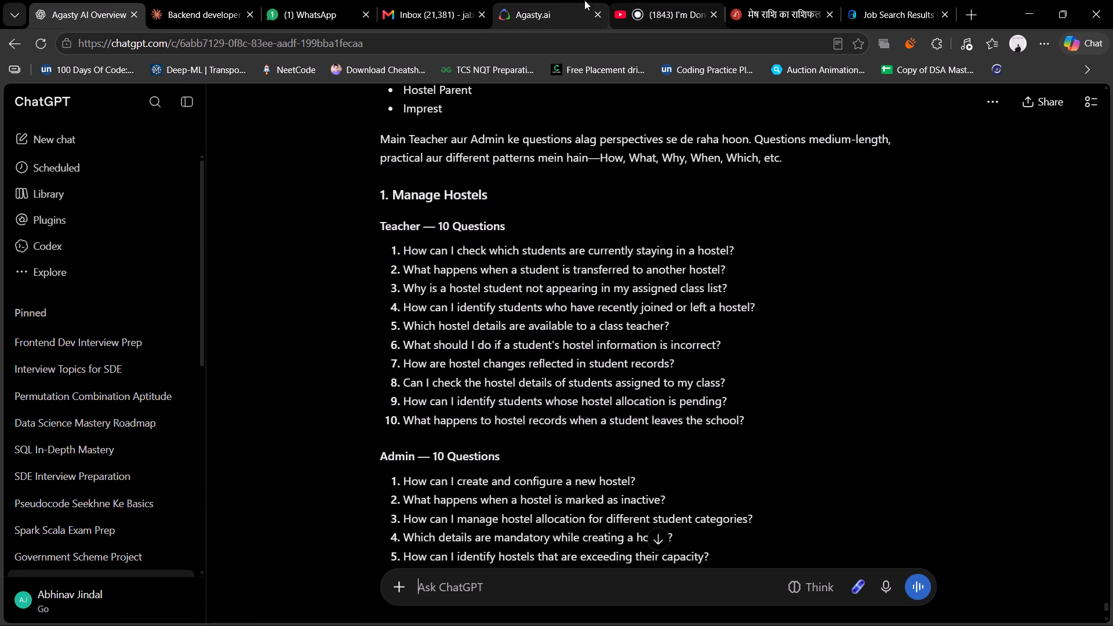
click(551, 0)
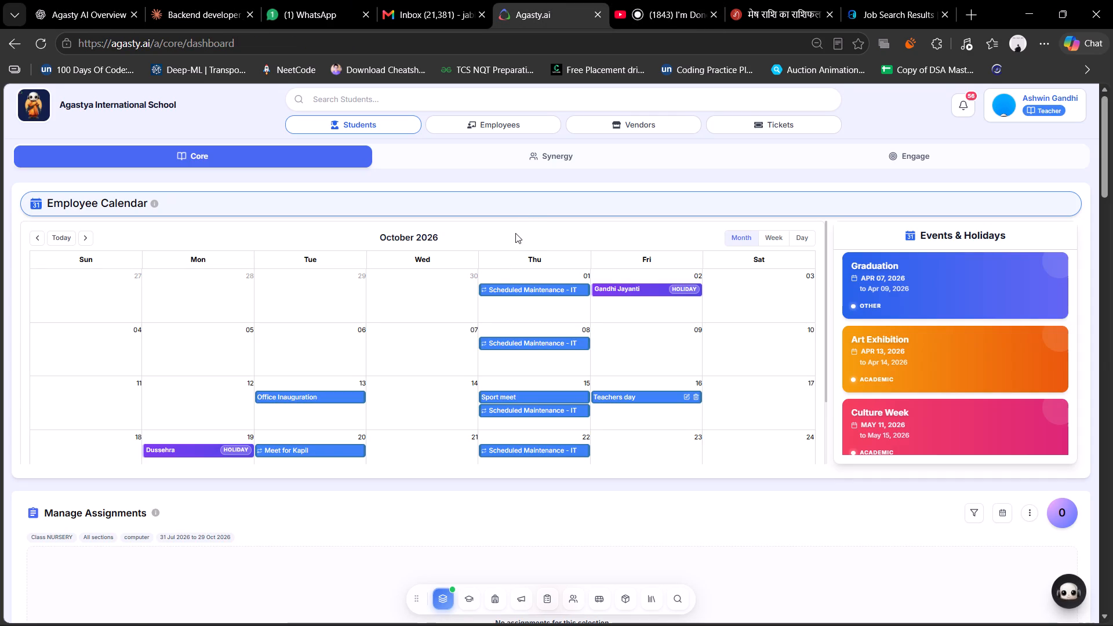
scroll(515, 233, down, 3)
scroll(494, 484, down, 5)
scroll(542, 385, right, 1)
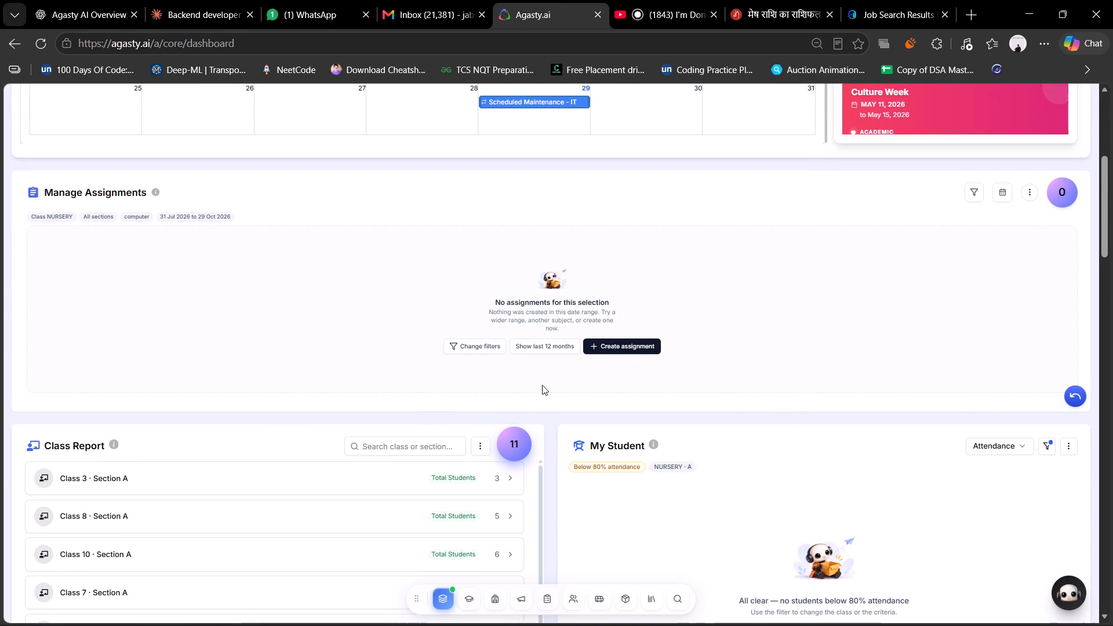
scroll(542, 385, right, 1)
scroll(542, 385, down, 1)
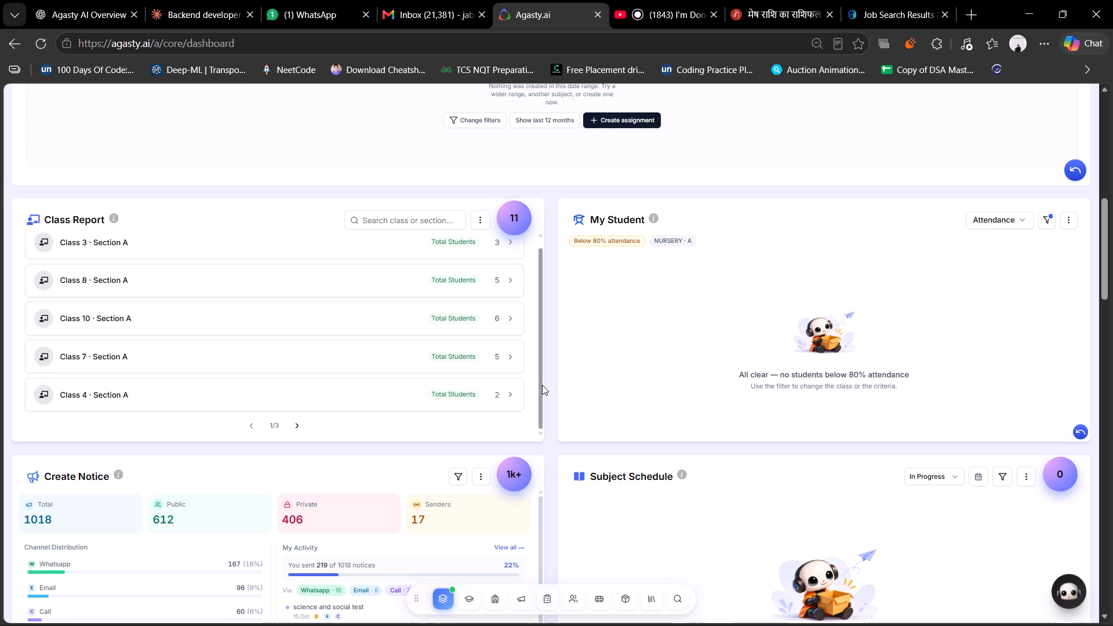
click(1054, 223)
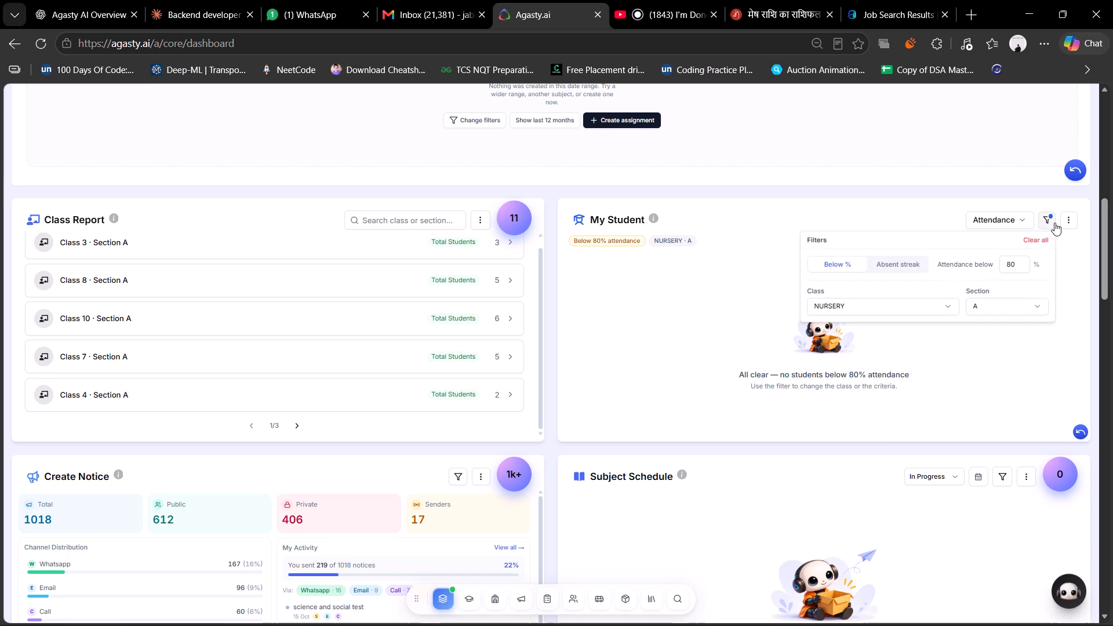
click(1079, 225)
click(1074, 224)
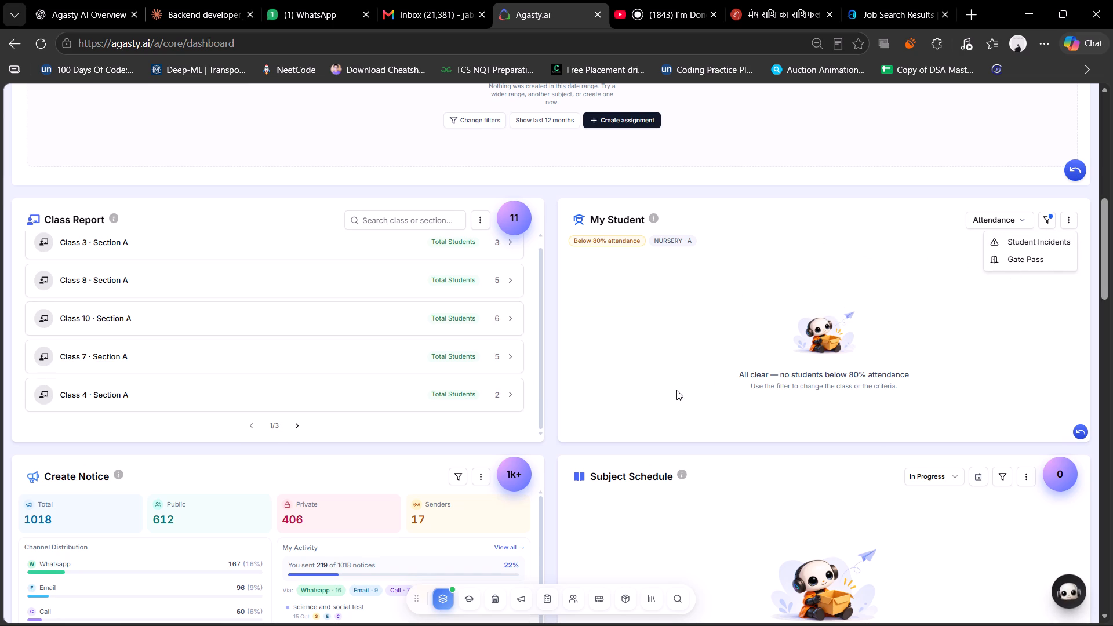
Examine the remaining teacher dashboard cards, from Create Notice and Subject Schedule down to Manage Visitors and Manage Purchase Orders.
scroll(676, 390, down, 2)
scroll(573, 352, down, 1)
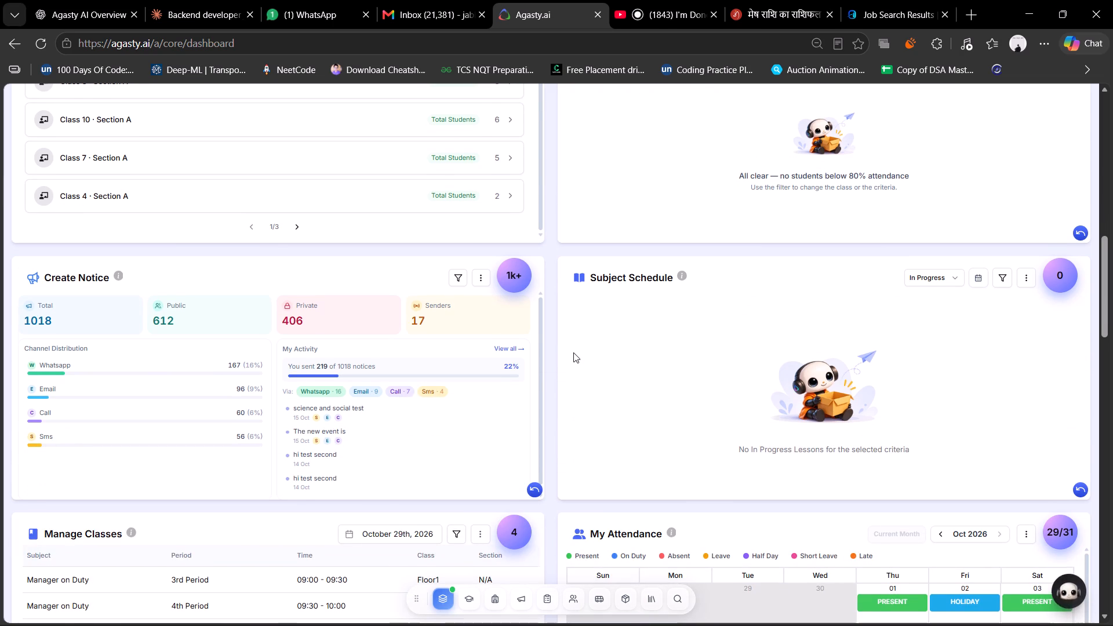
scroll(573, 352, down, 4)
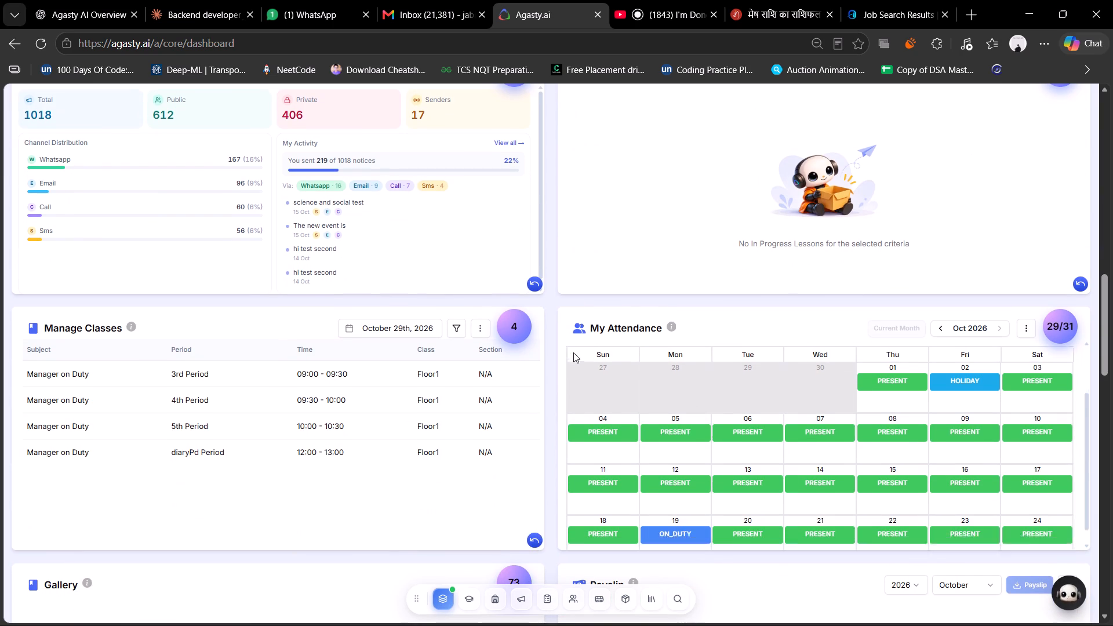
scroll(573, 352, down, 6)
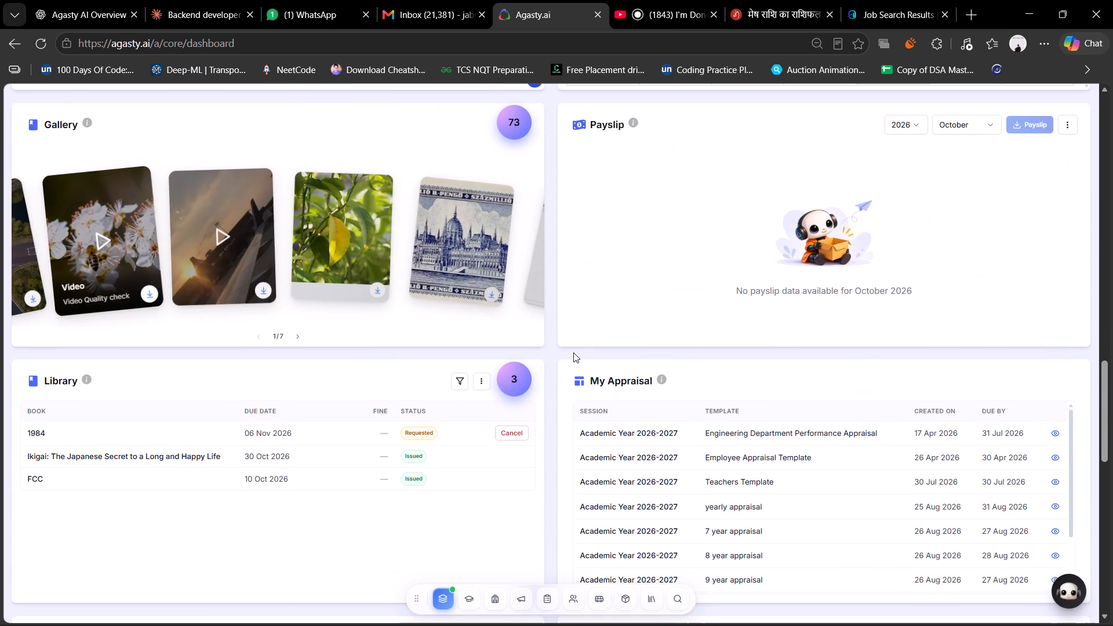
scroll(573, 352, down, 4)
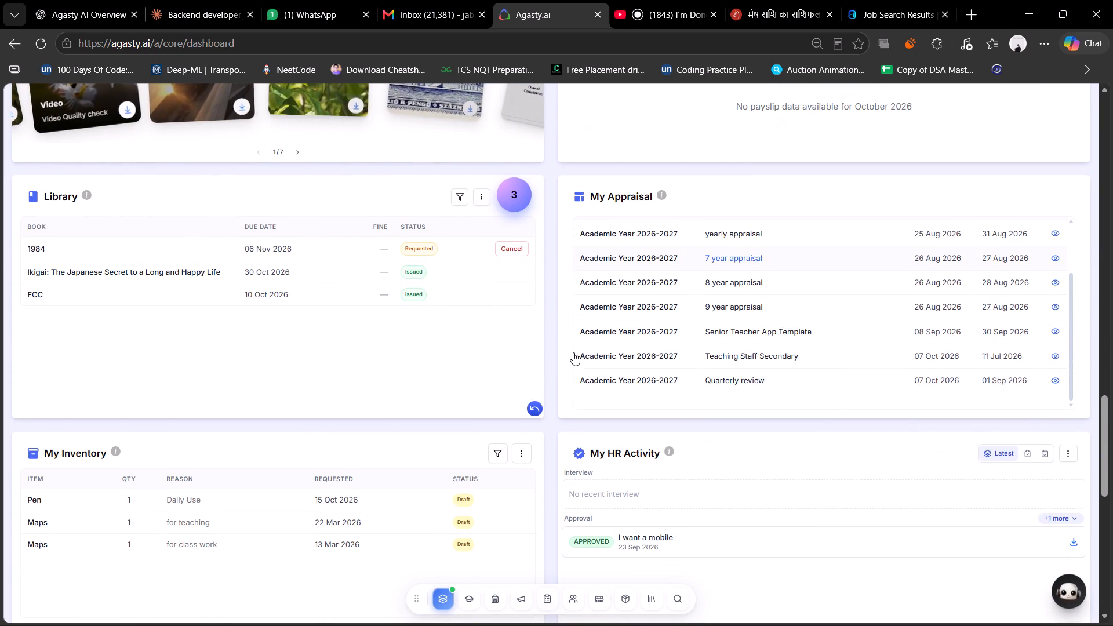
scroll(562, 407, down, 5)
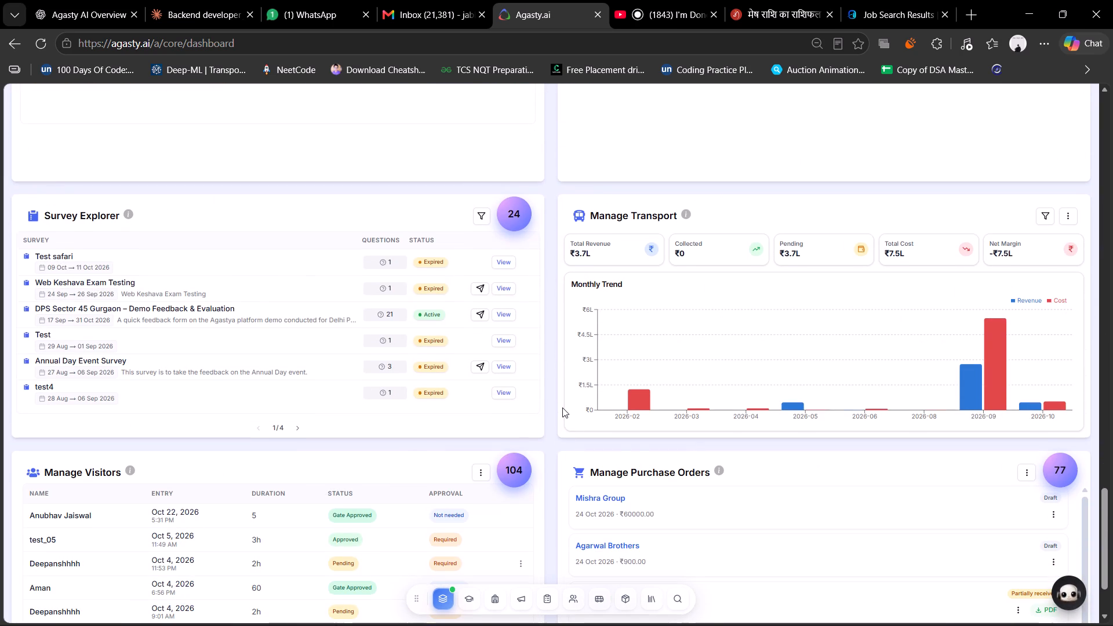
scroll(562, 407, down, 2)
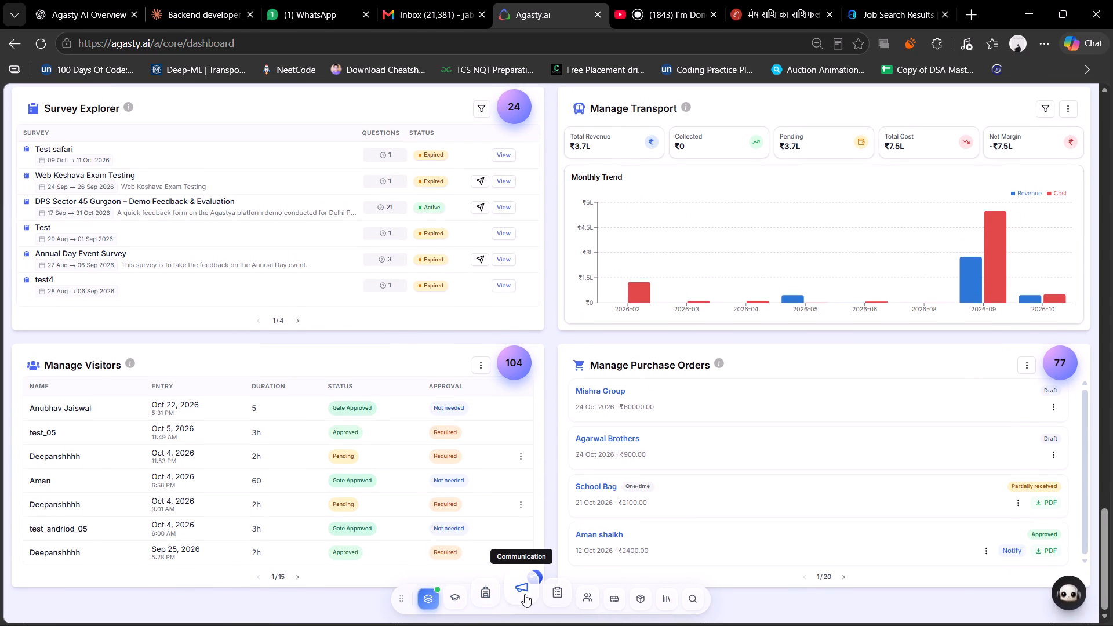
scroll(572, 467, up, 13)
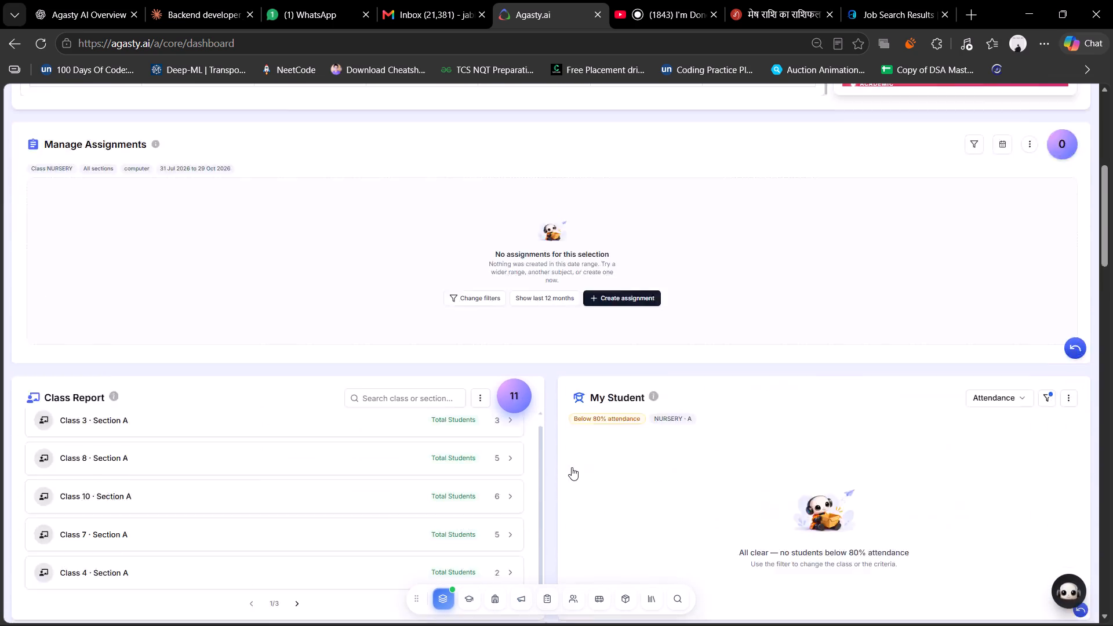
Switch to the SLM TREE WORKING- Status sheet in Chrome and enter "not applicable for teachers" as Manage Hostels' Android Teacher entry.
click(87, 0)
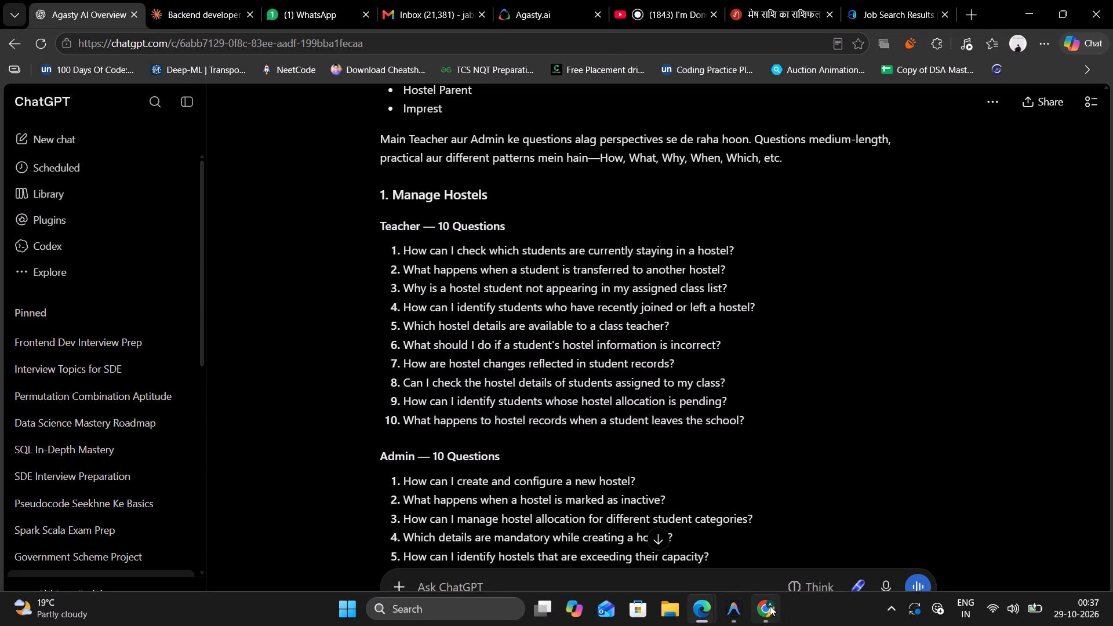
click(770, 606)
text(not applc)
key(BackSpace)
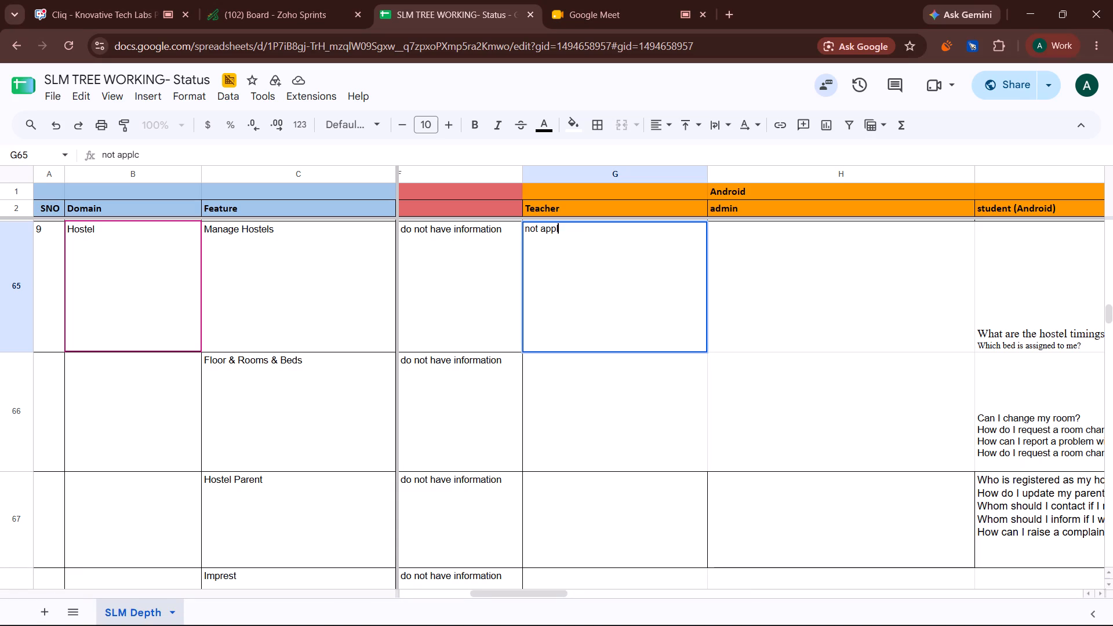
text(icable o)
key(BackSpace)
text(for teaches)
key(BackSpace)
text(ts)
key(Return)
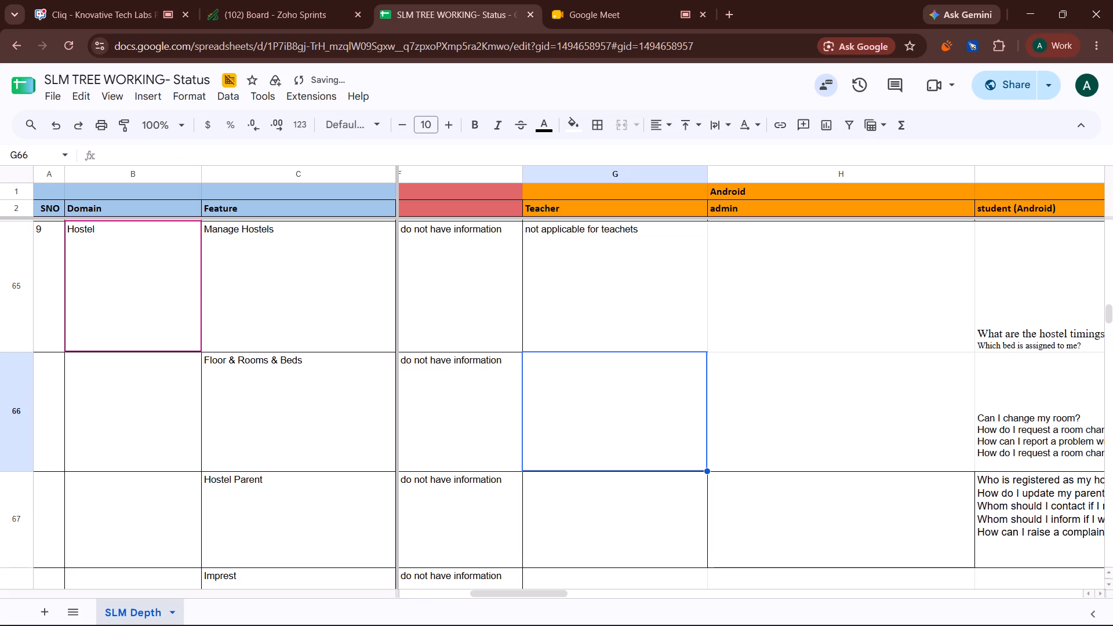
key(BackSpace)
key(Up)
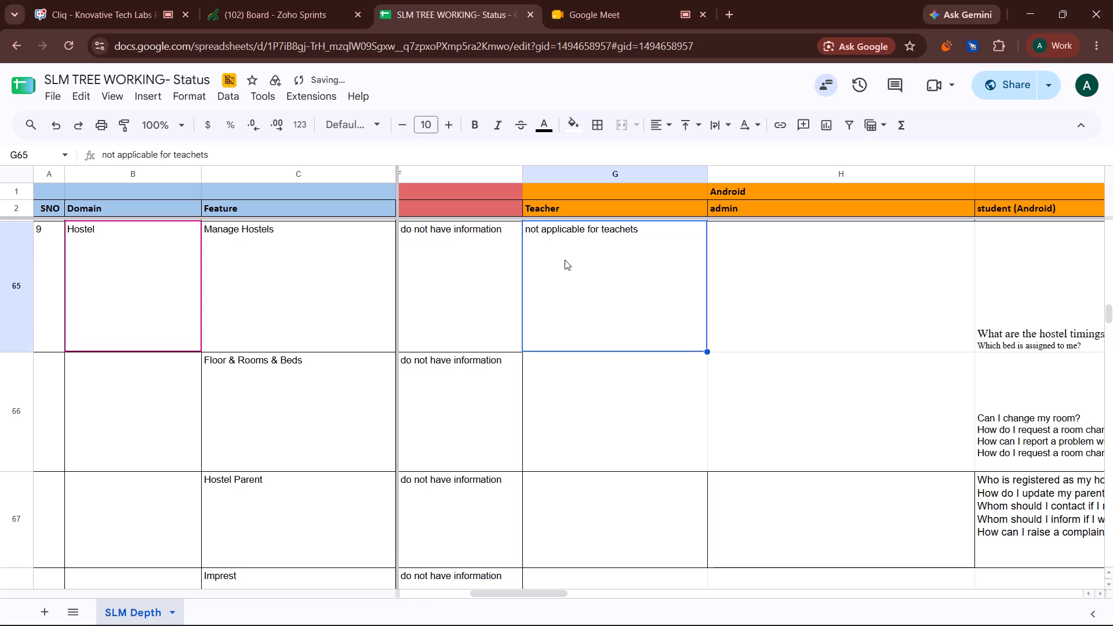
double_click(650, 226)
key(BackSpace)
key(BackSpace)
text(rs)
key(Return)
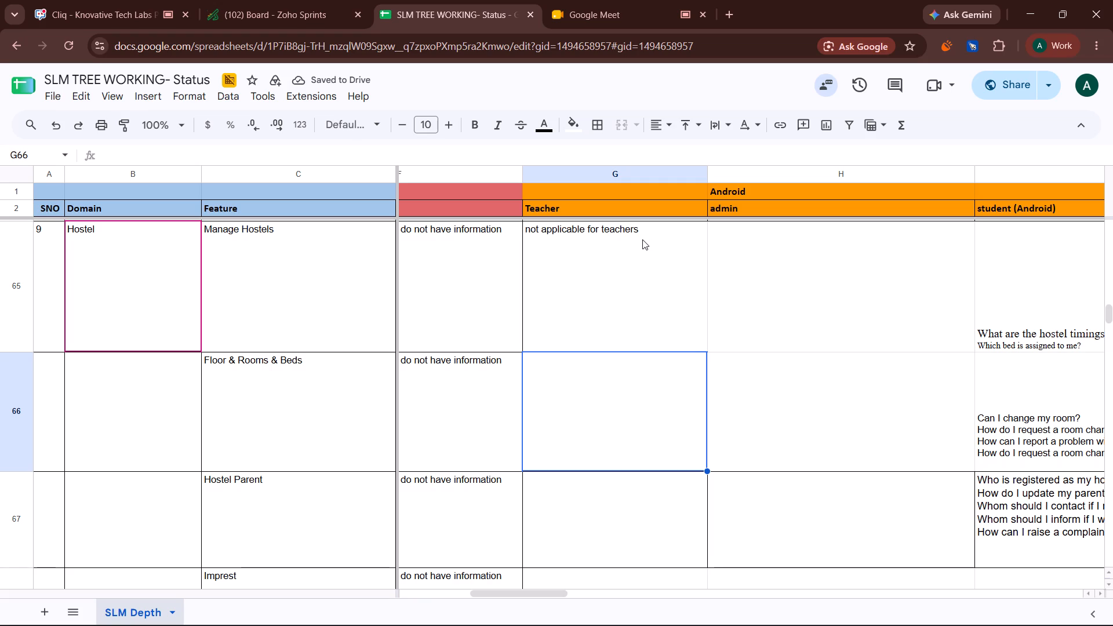
Examine the Hostel feature rows across the teacher, Android and IOS columns of the SLM Depth sheet.
scroll(642, 239, left, 3)
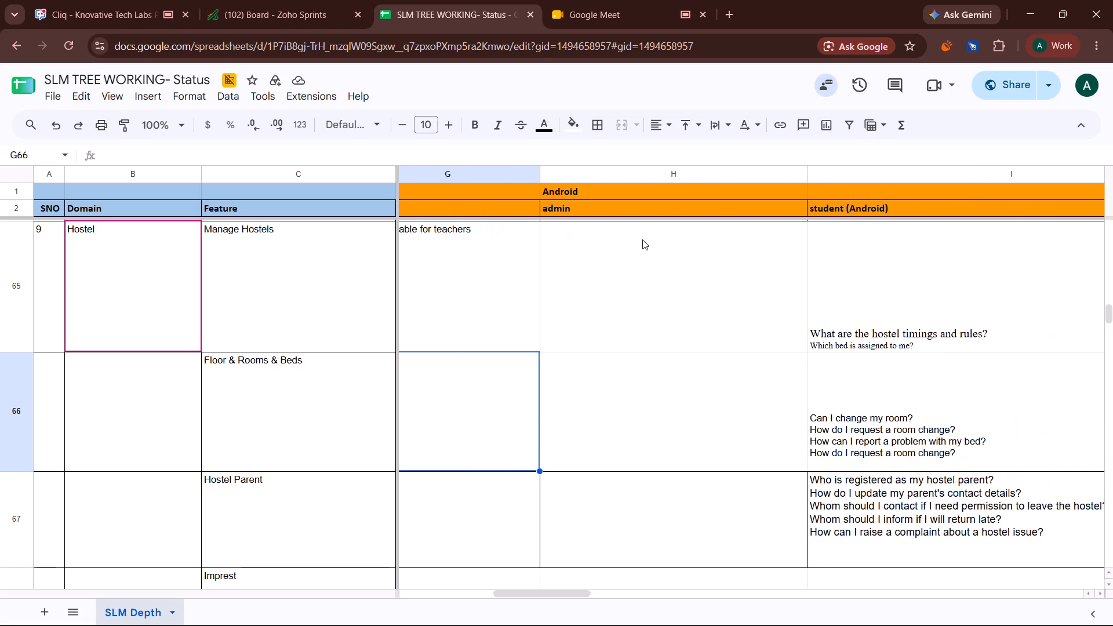
scroll(642, 239, left, 7)
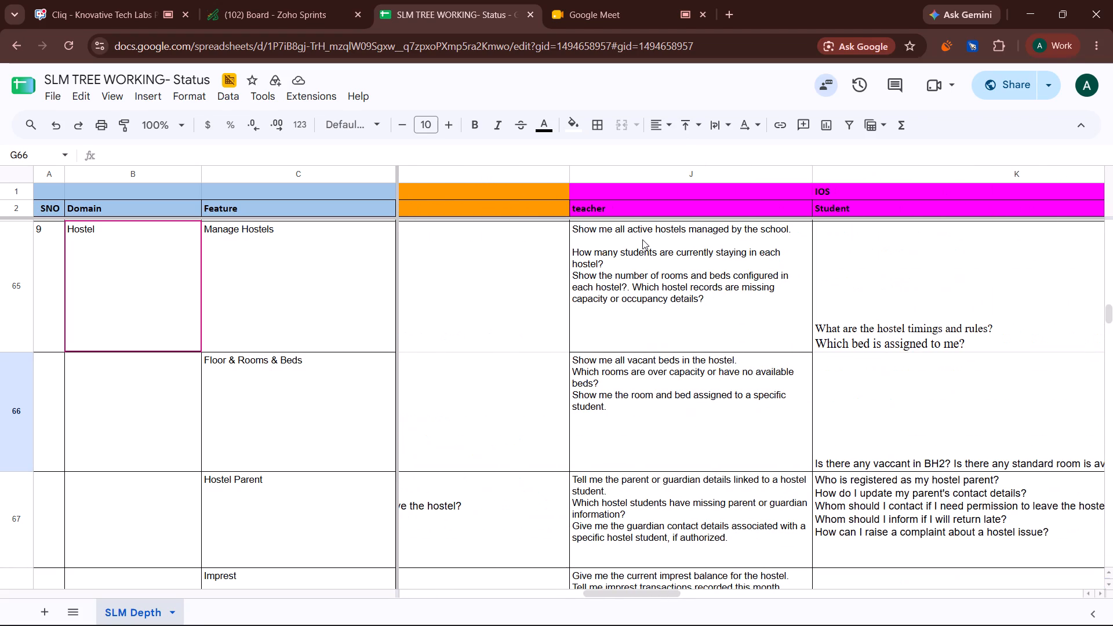
scroll(642, 239, right, 2)
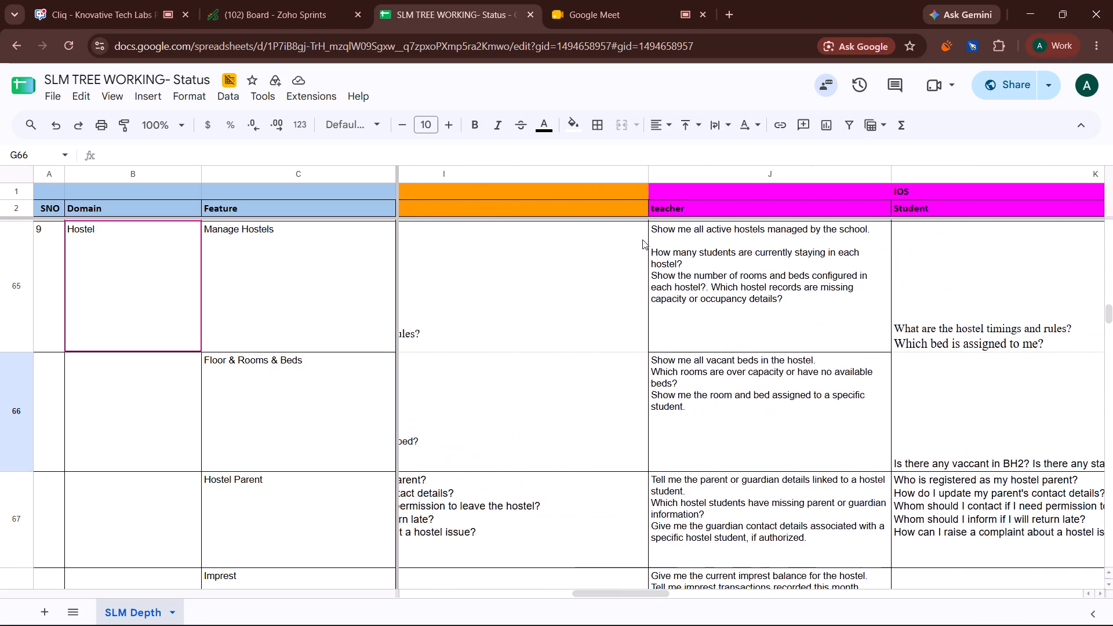
scroll(642, 239, right, 5)
scroll(642, 239, left, 4)
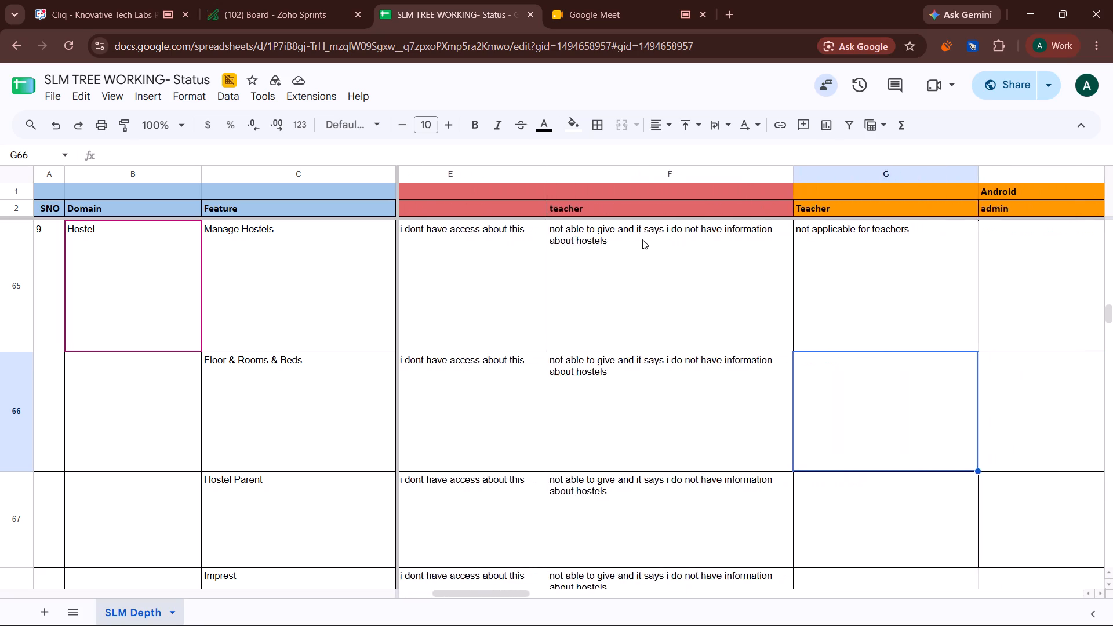
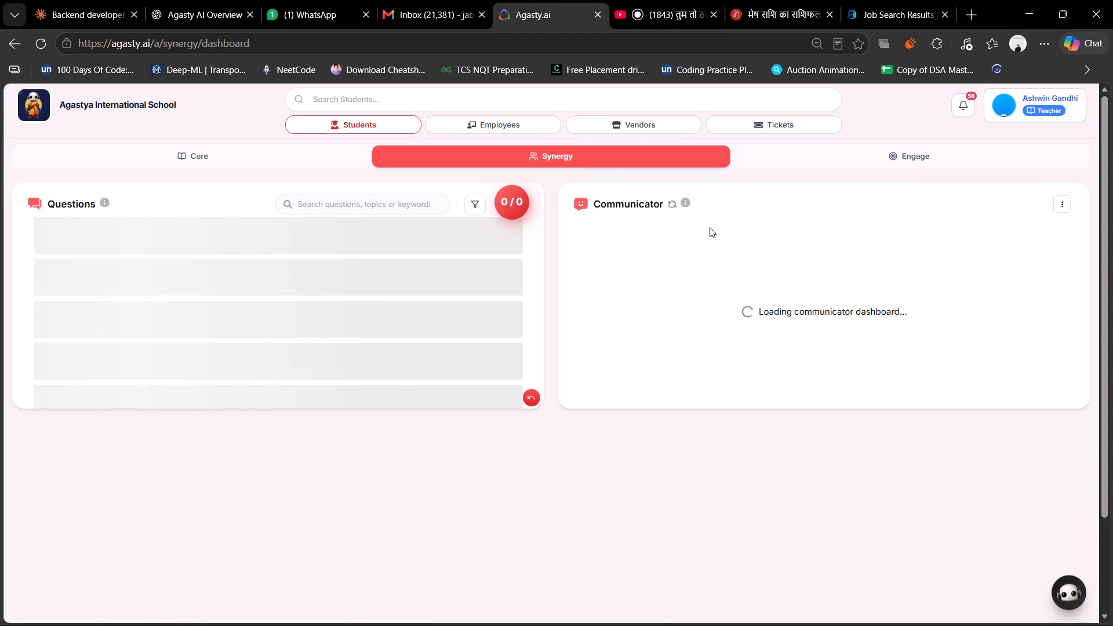
Return to the SLM Depth sheet and copy the IOS teacher Communicator questions into the Android Teacher cell of the Communicator row.
key(alt+Tab)
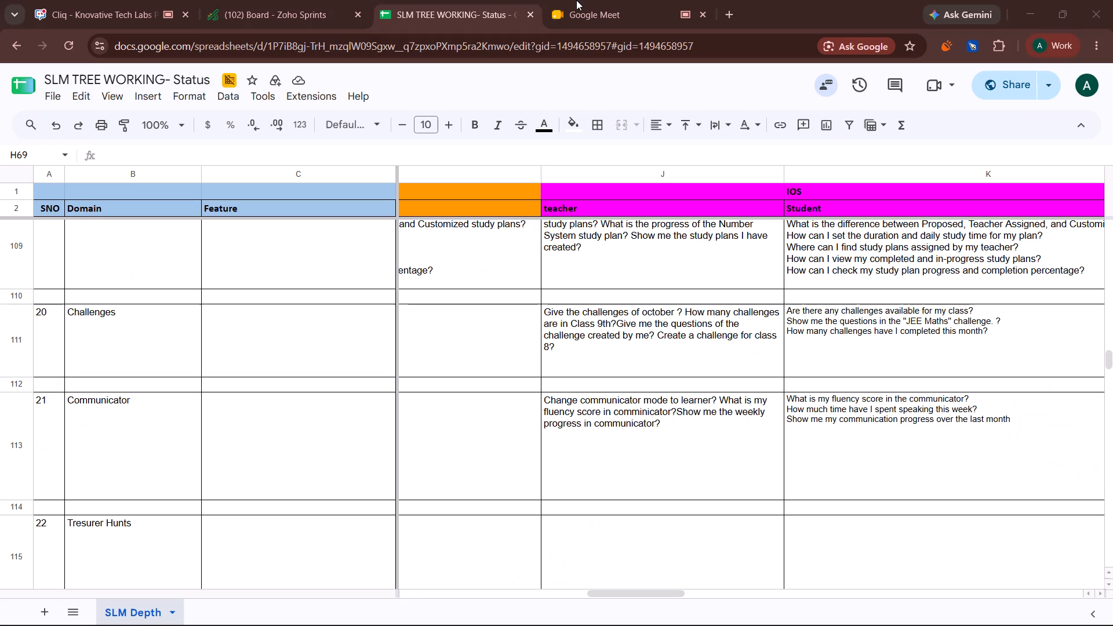
click(650, 344)
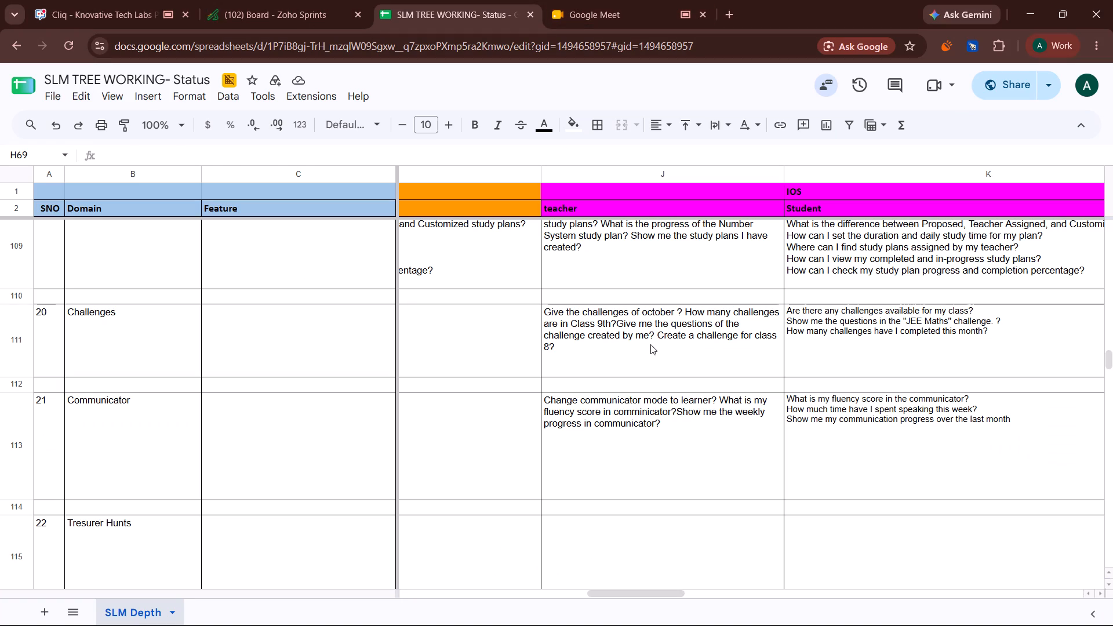
double_click(660, 442)
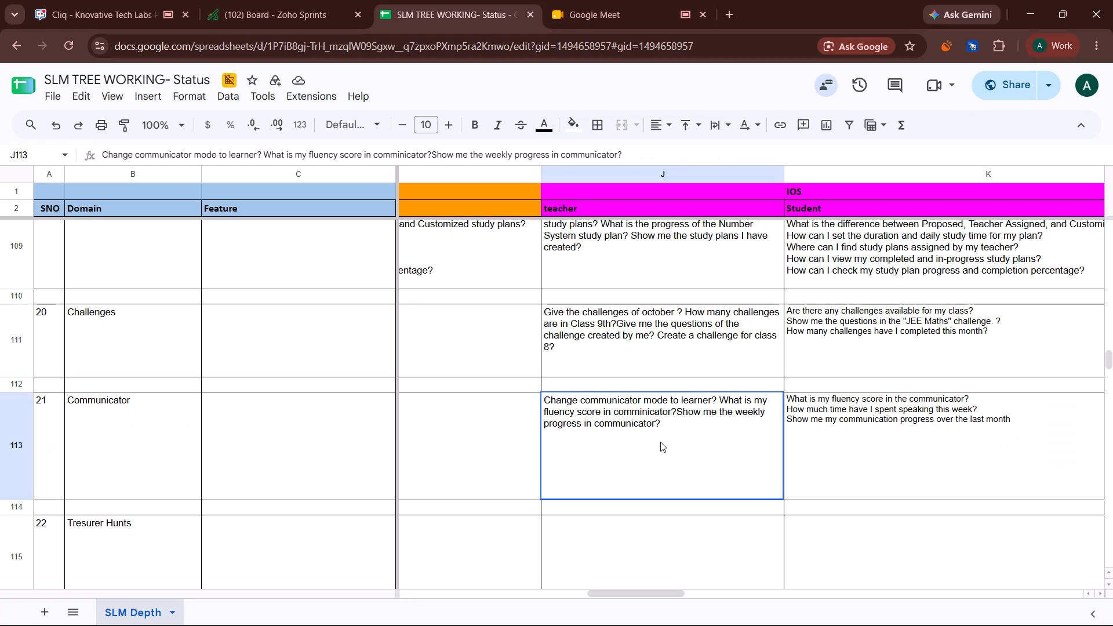
click(660, 442)
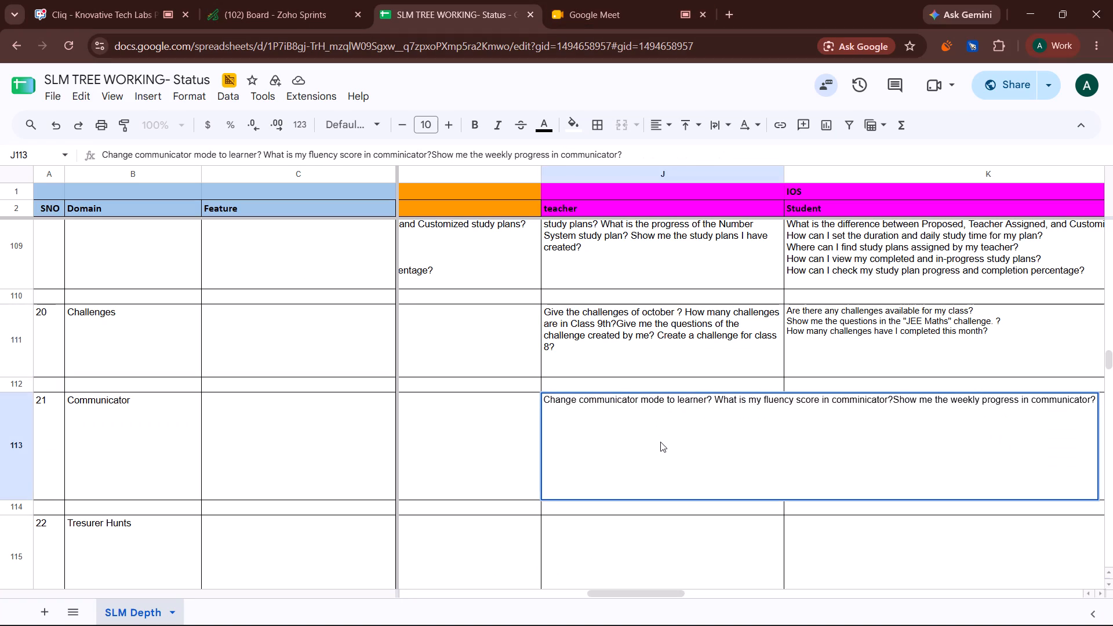
click(669, 348)
click(663, 425)
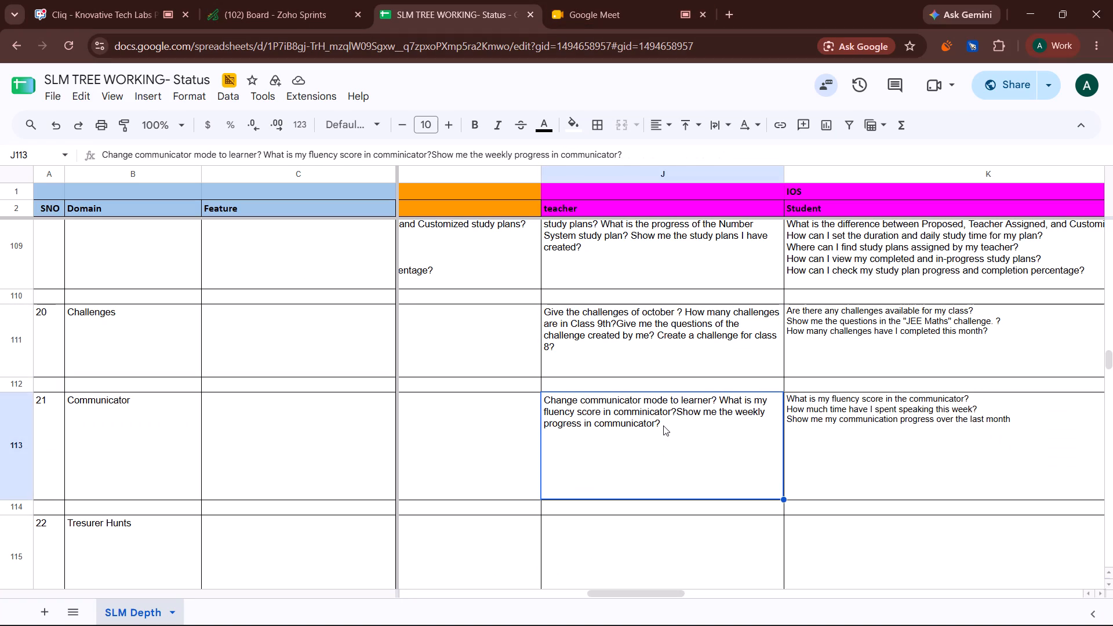
key(ctrl+c)
scroll(585, 443, right, 3)
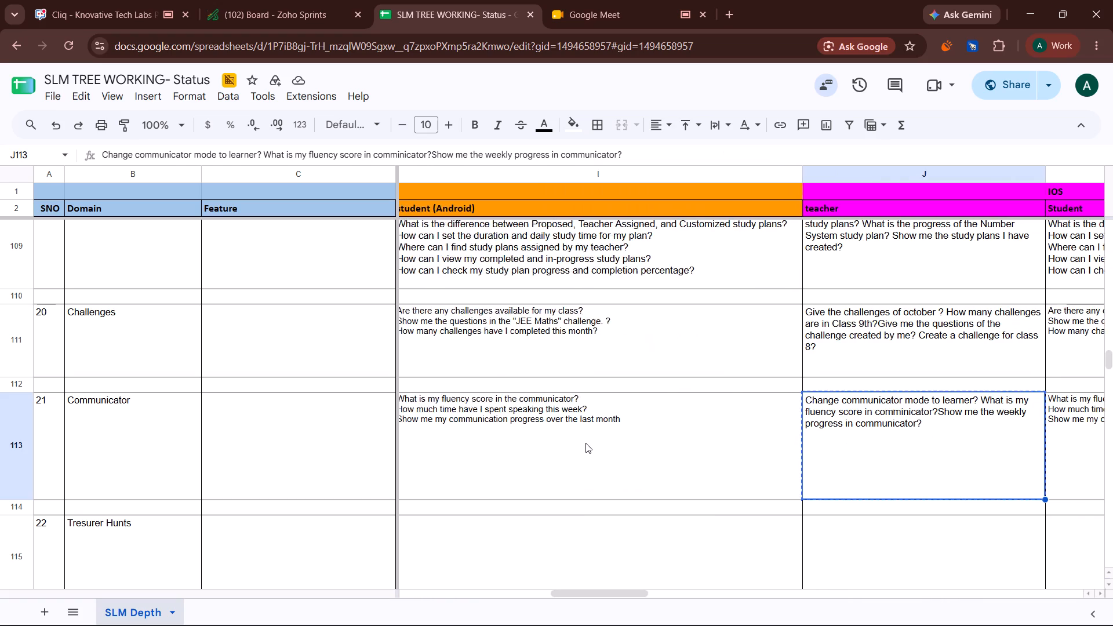
scroll(585, 443, right, 5)
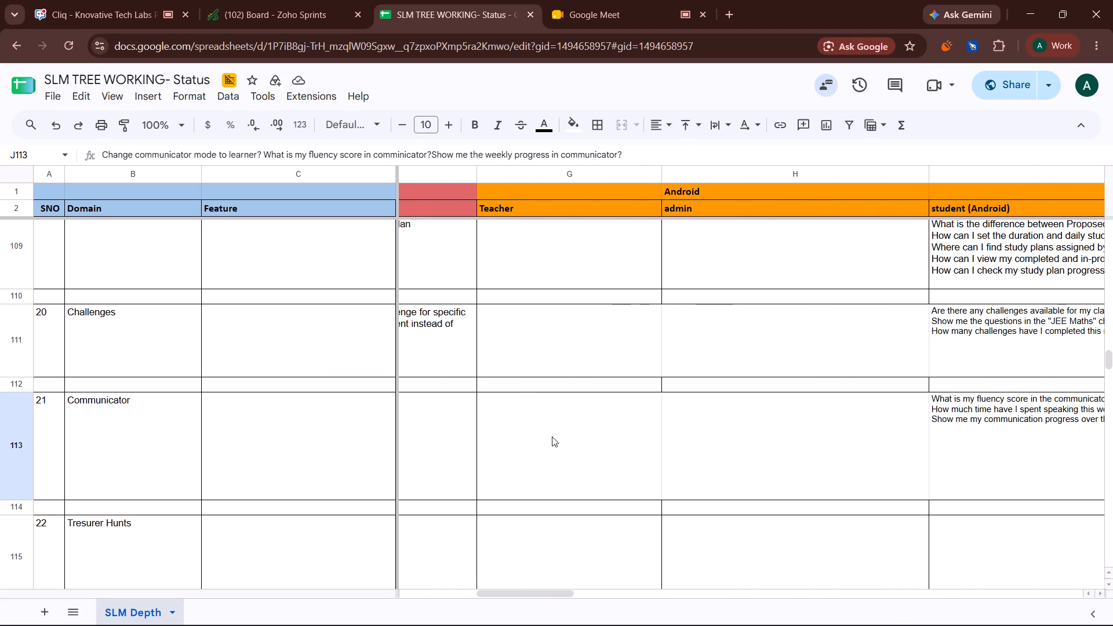
click(552, 436)
key(ctrl+v)
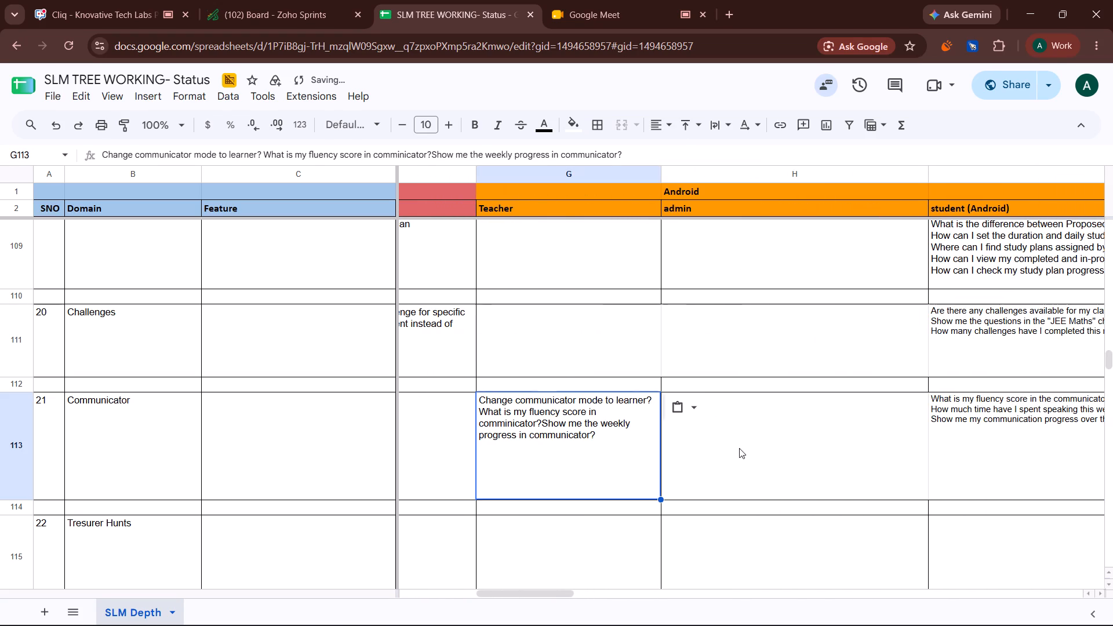
key(Return)
key(Return)
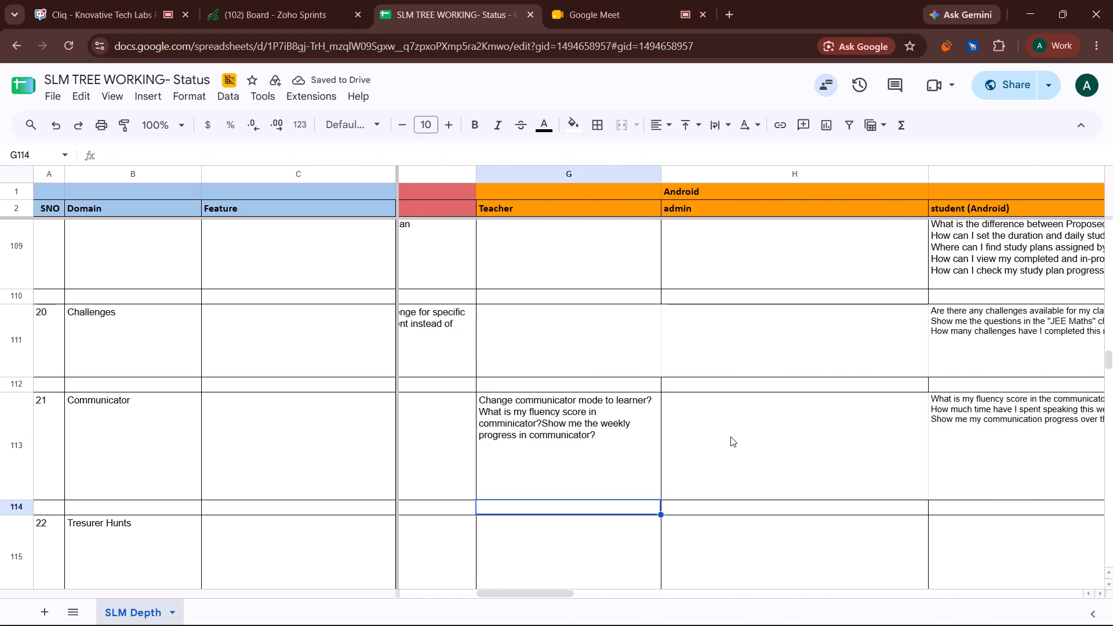
Copy the IOS admin Communicator questions into the Android admin cell of the Communicator row.
scroll(730, 436, left, 8)
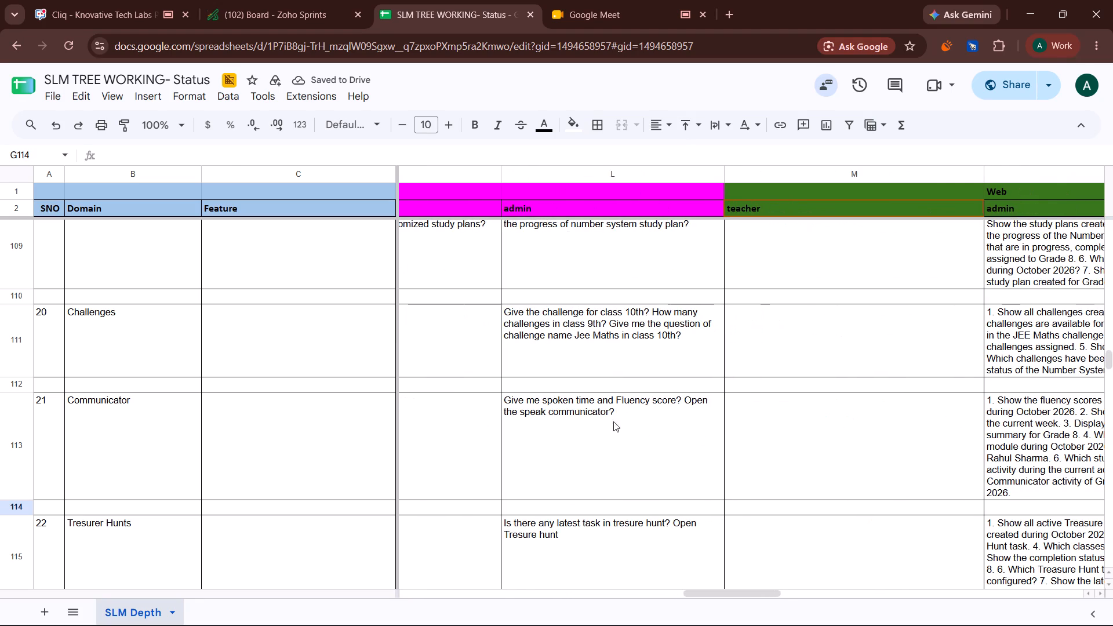
click(610, 420)
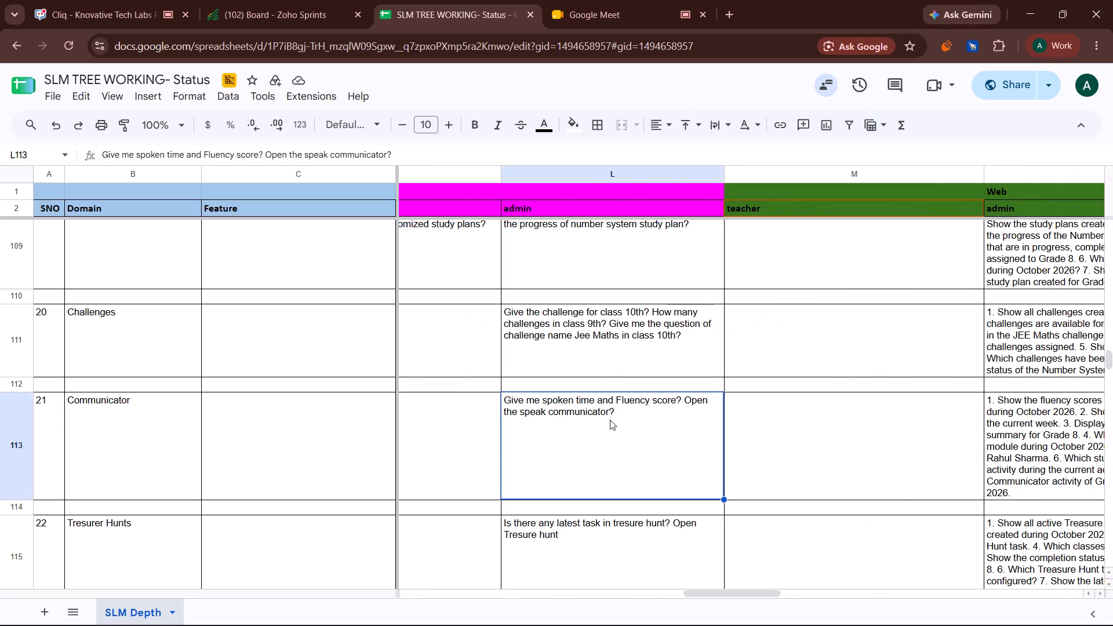
key(ctrl+c)
scroll(610, 420, right, 6)
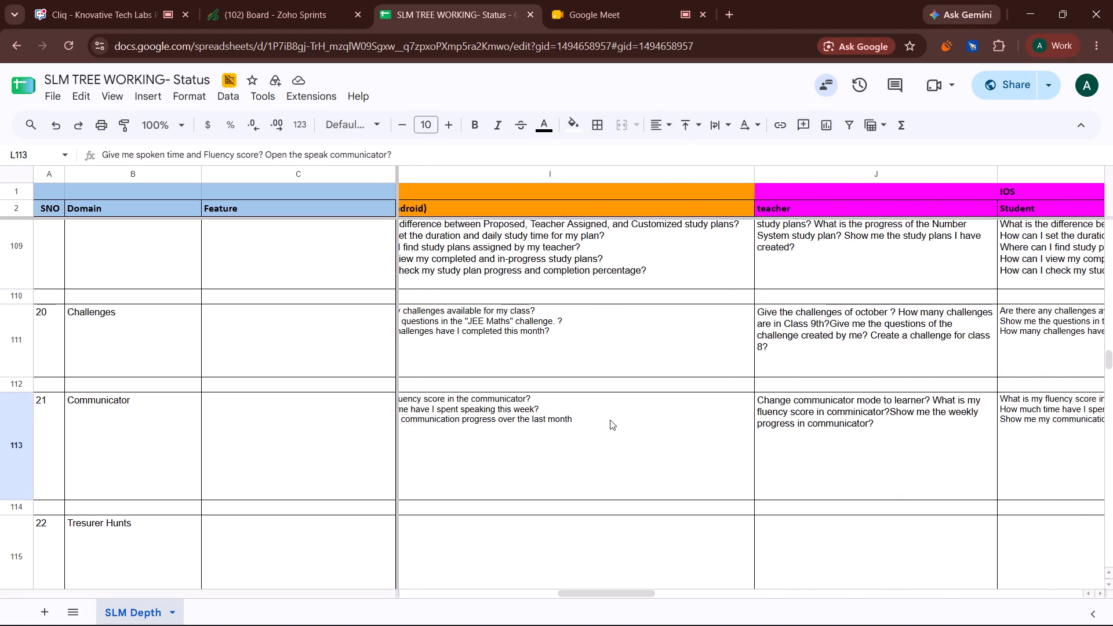
scroll(610, 420, right, 6)
click(645, 420)
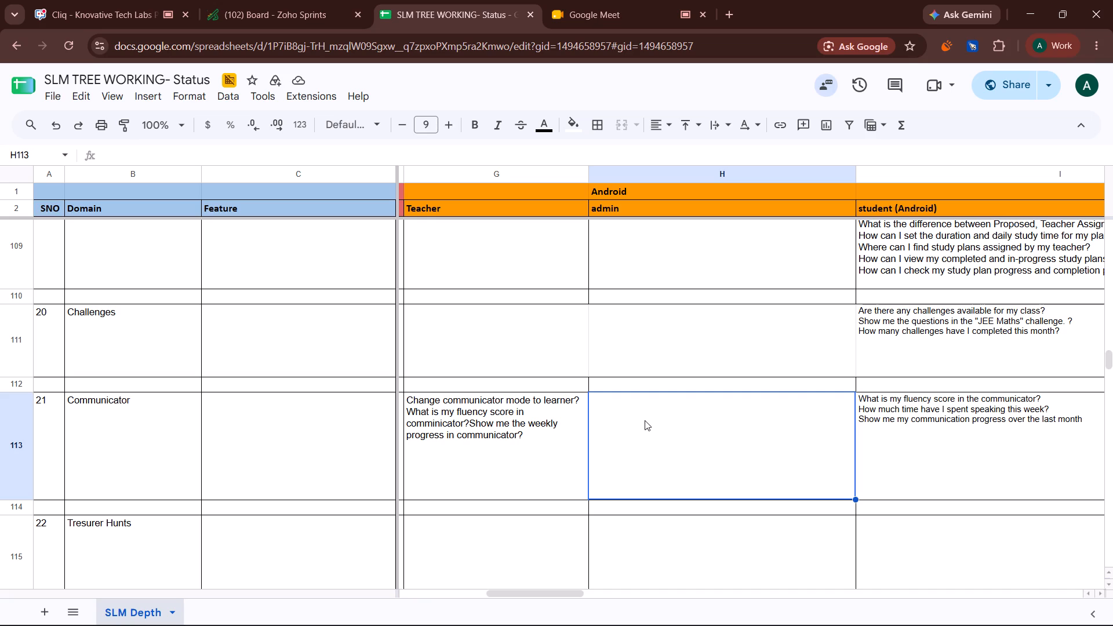
key(ctrl+v)
key(Return)
key(Return)
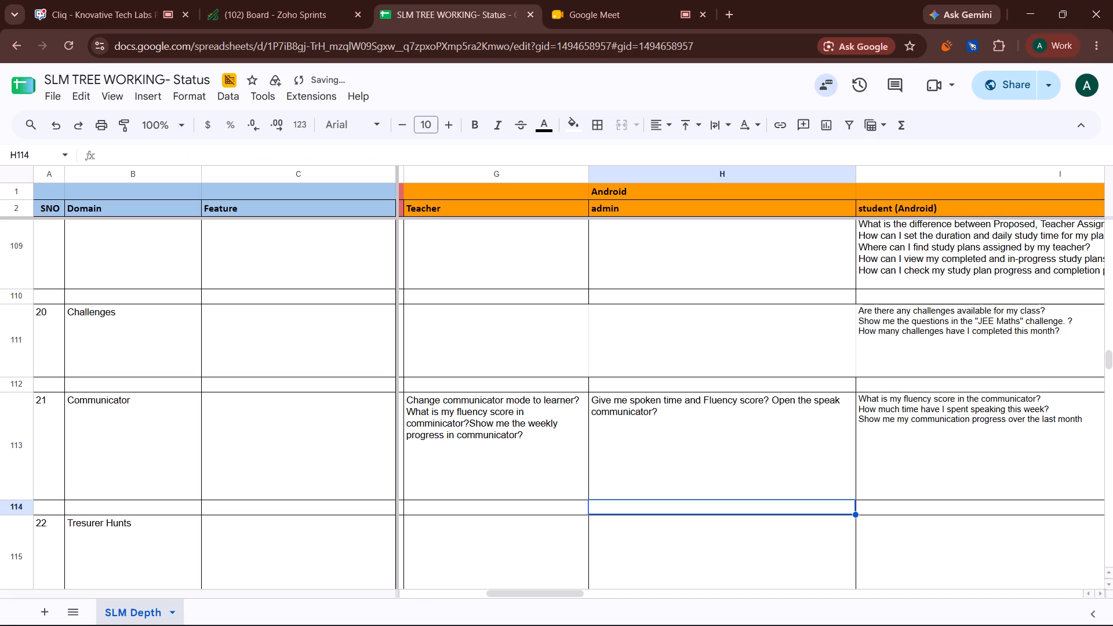
Compare the Study Plan, Challenges and Communicator rows across the IOS, Android and red teacher columns.
scroll(567, 405, left, 6)
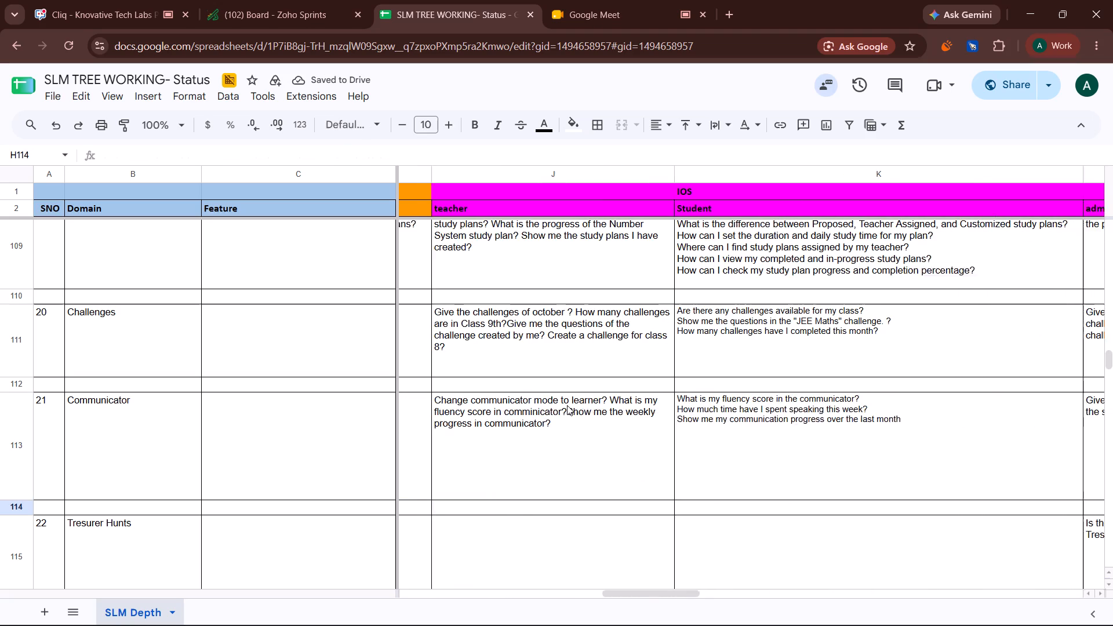
scroll(567, 405, left, 3)
scroll(567, 405, right, 2)
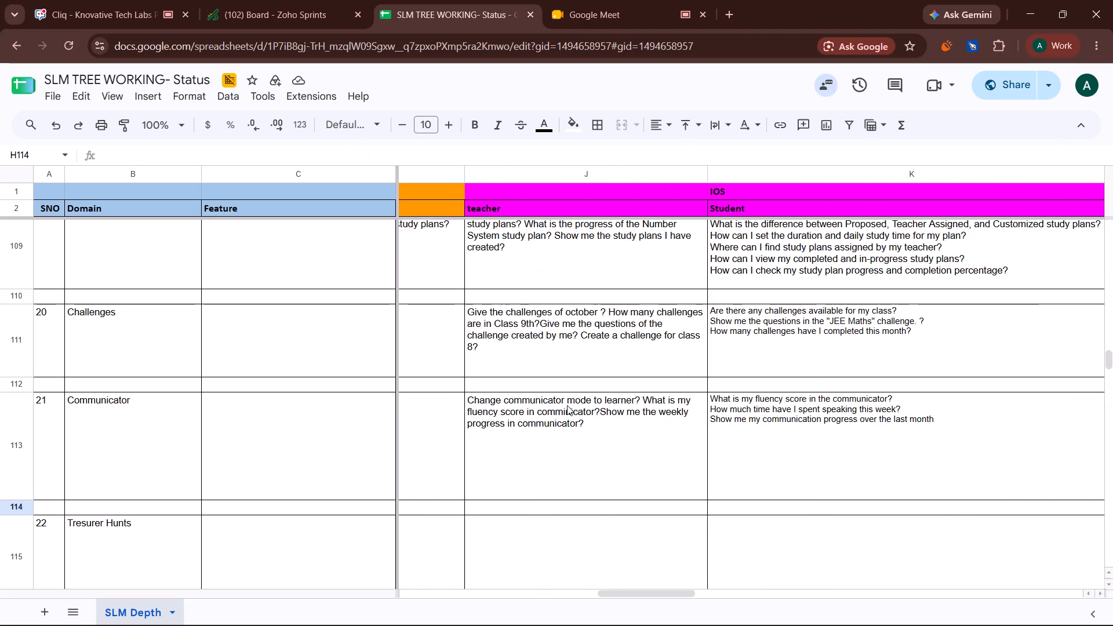
scroll(567, 405, right, 1)
scroll(607, 344, right, 6)
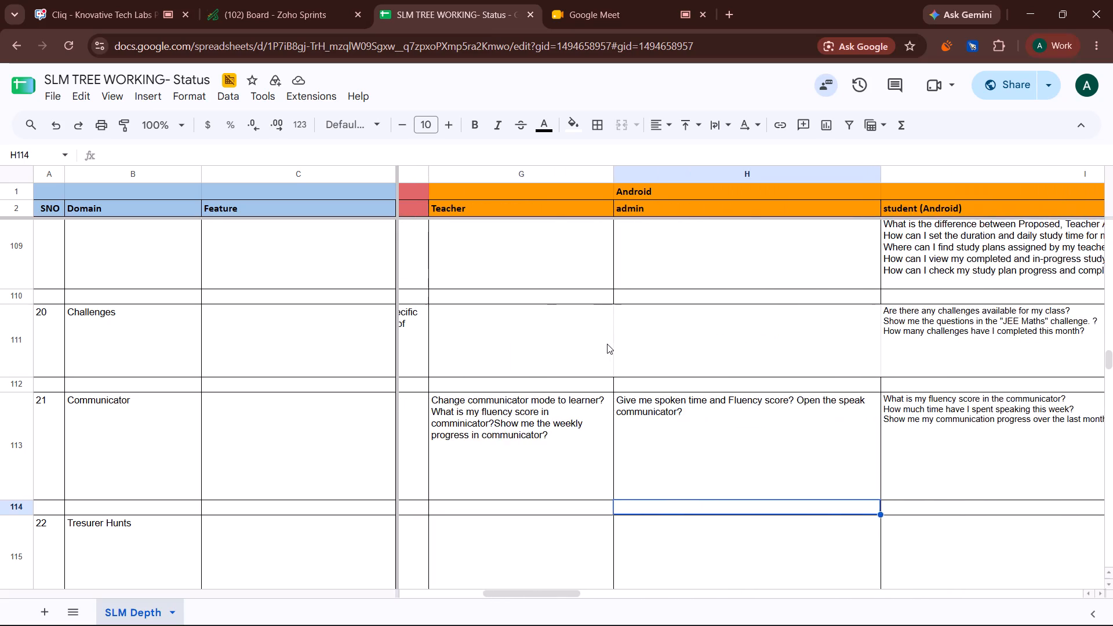
scroll(607, 344, right, 2)
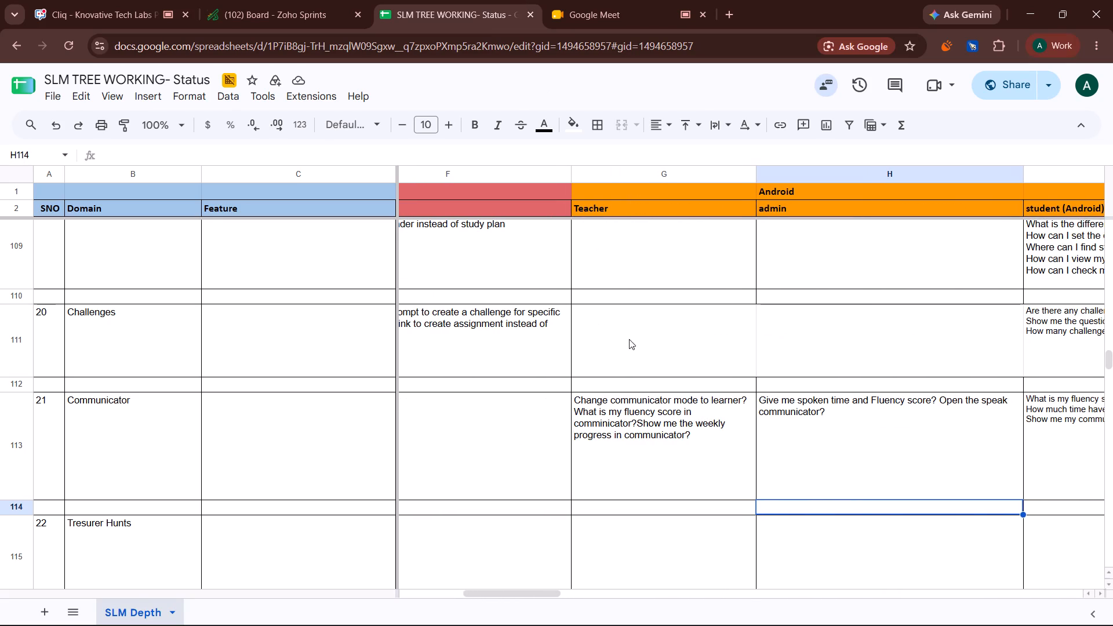
scroll(652, 389, right, 1)
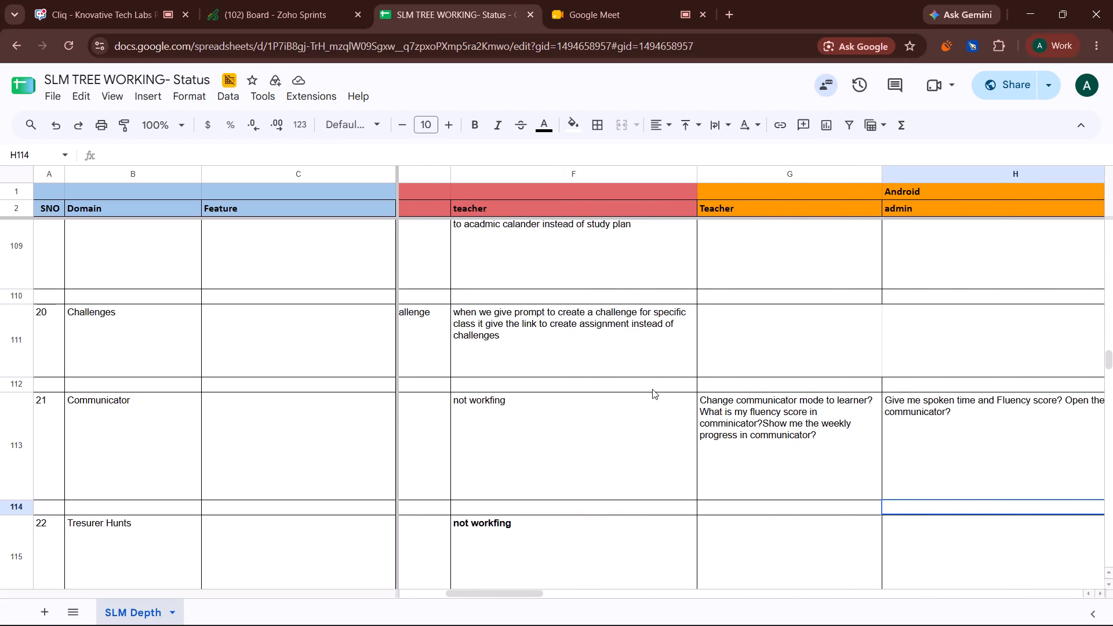
scroll(652, 389, right, 2)
scroll(652, 389, up, 1)
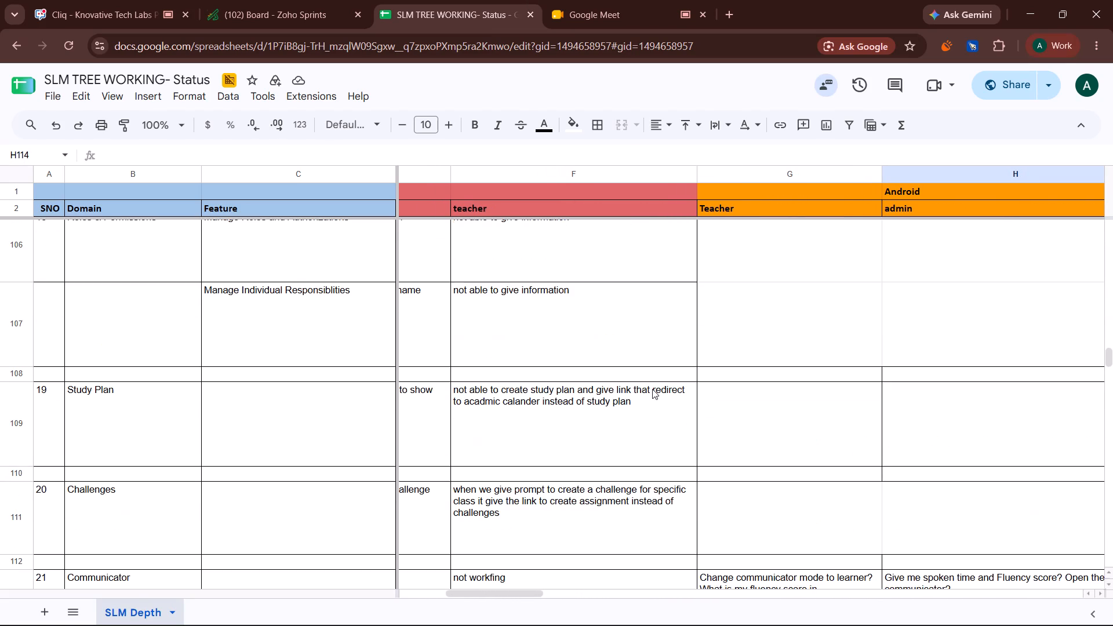
scroll(652, 389, up, 1)
scroll(652, 389, down, 2)
scroll(652, 389, left, 1)
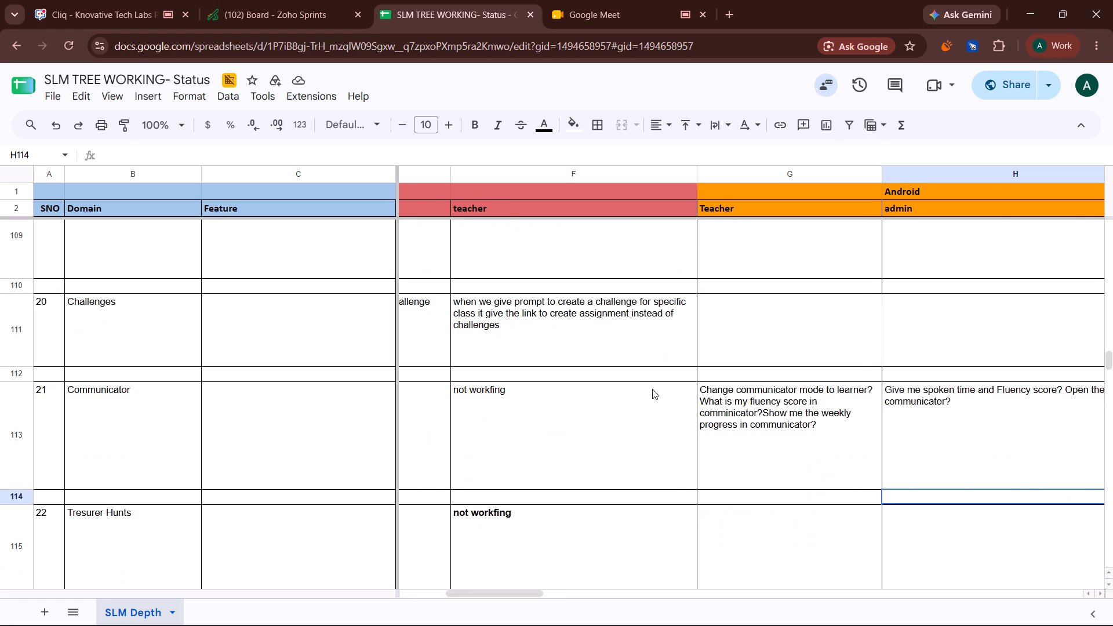
scroll(652, 389, left, 2)
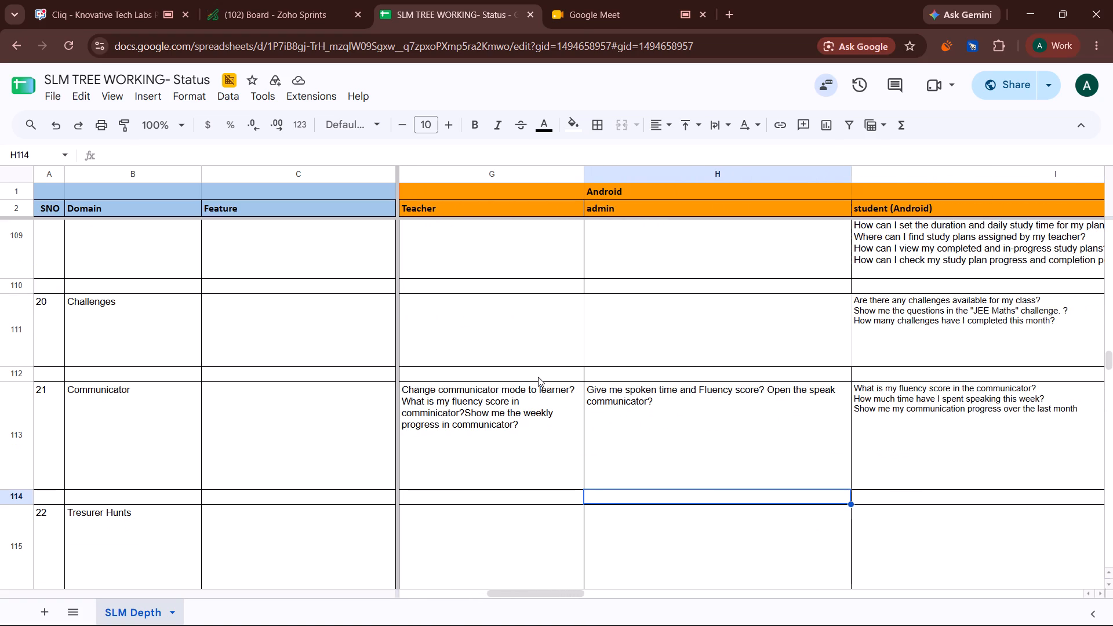
click(522, 326)
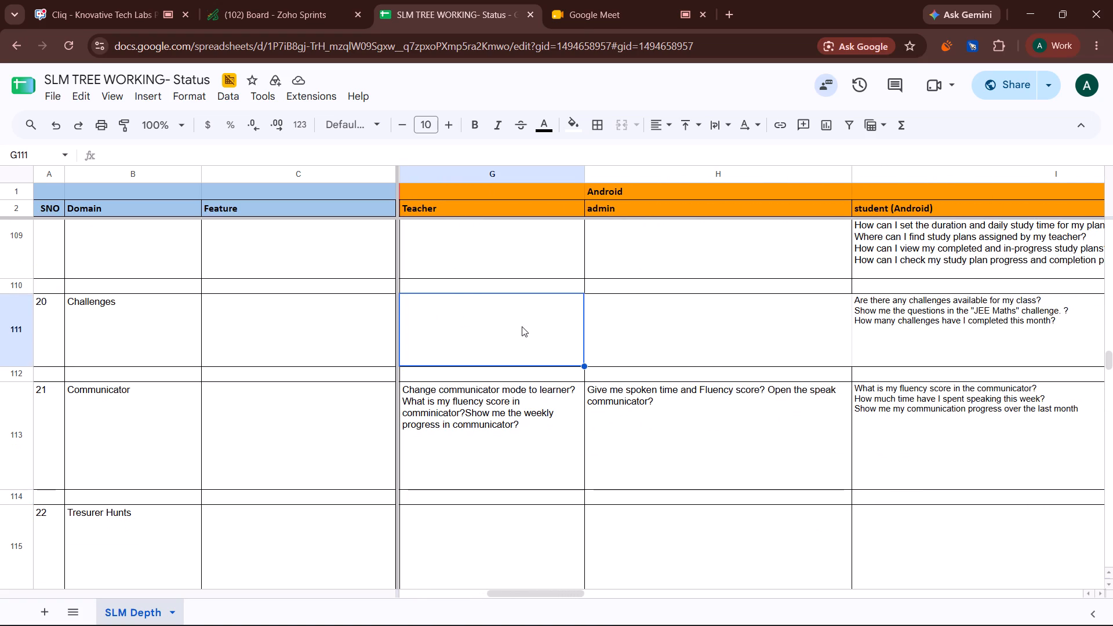
scroll(463, 287, up, 1)
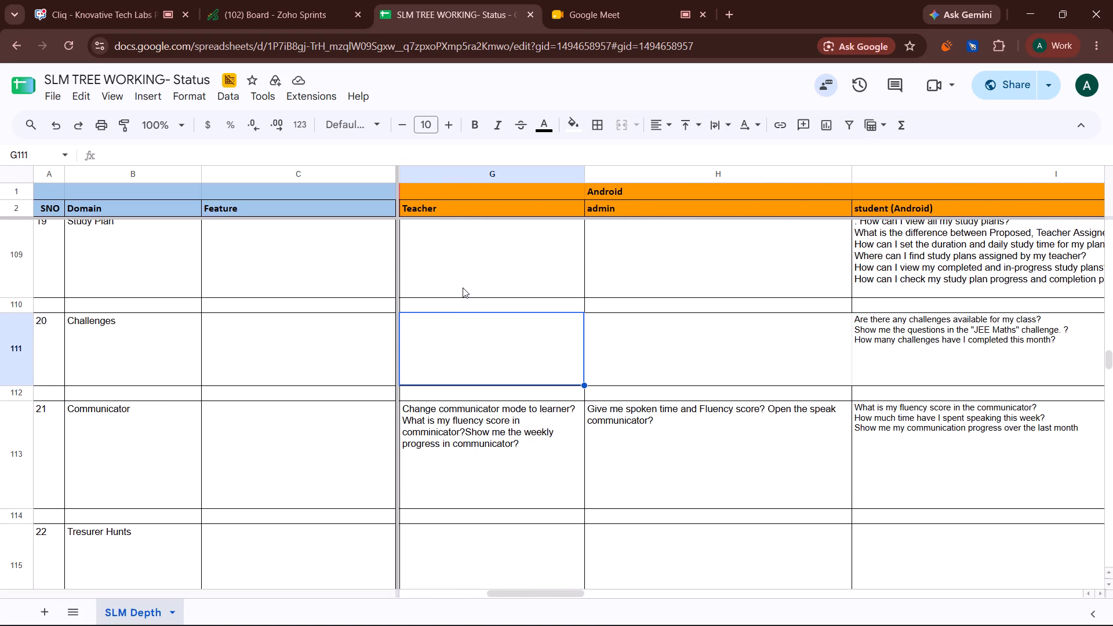
scroll(463, 287, up, 2)
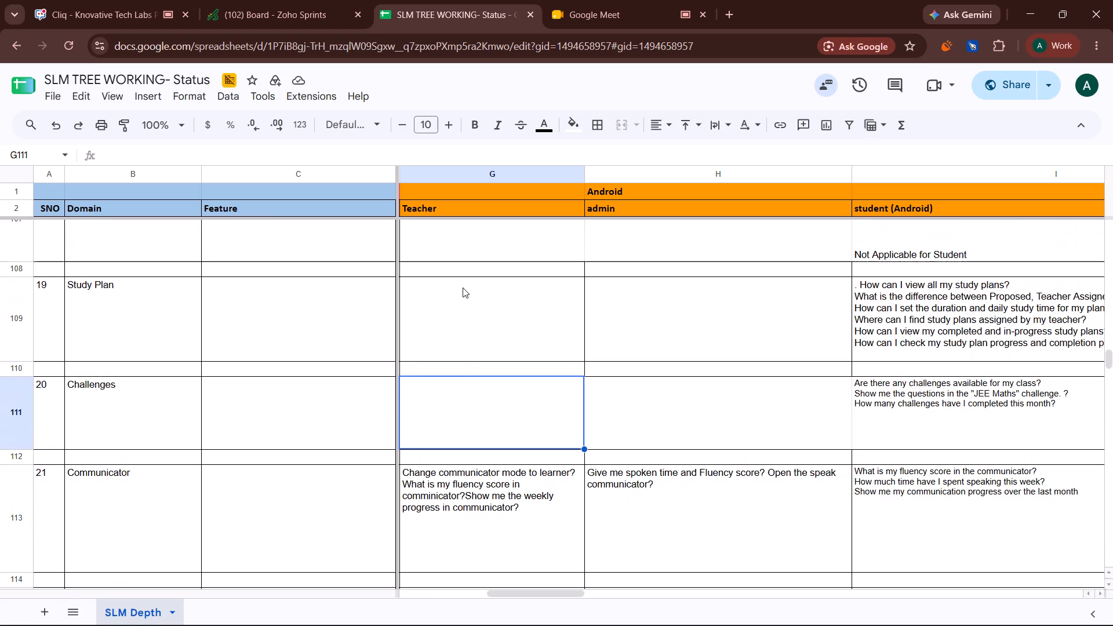
scroll(463, 287, up, 2)
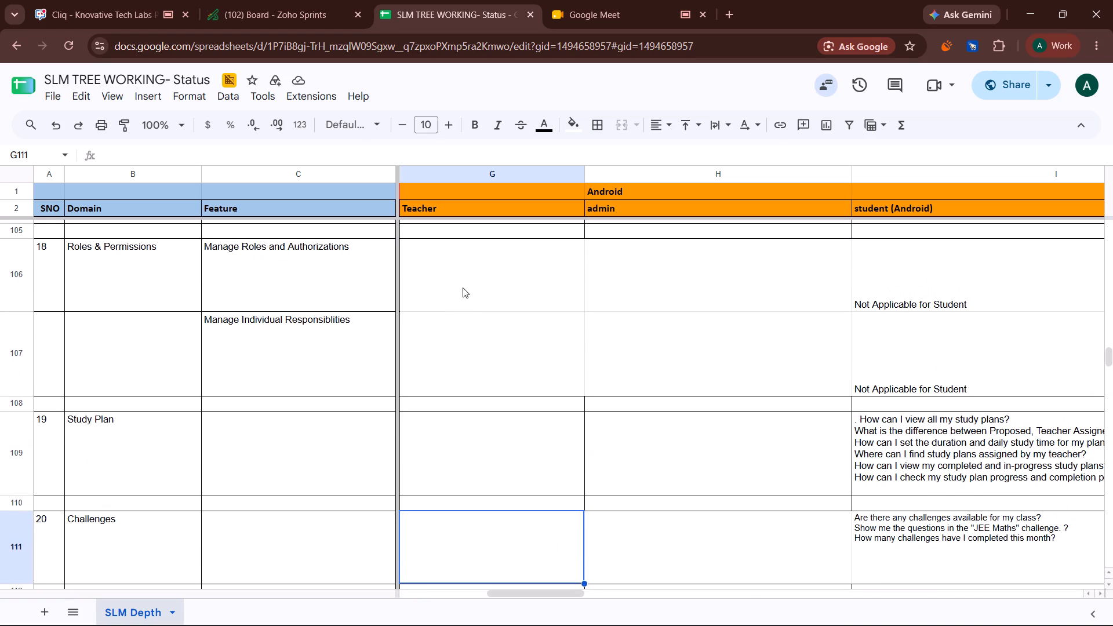
scroll(463, 287, up, 1)
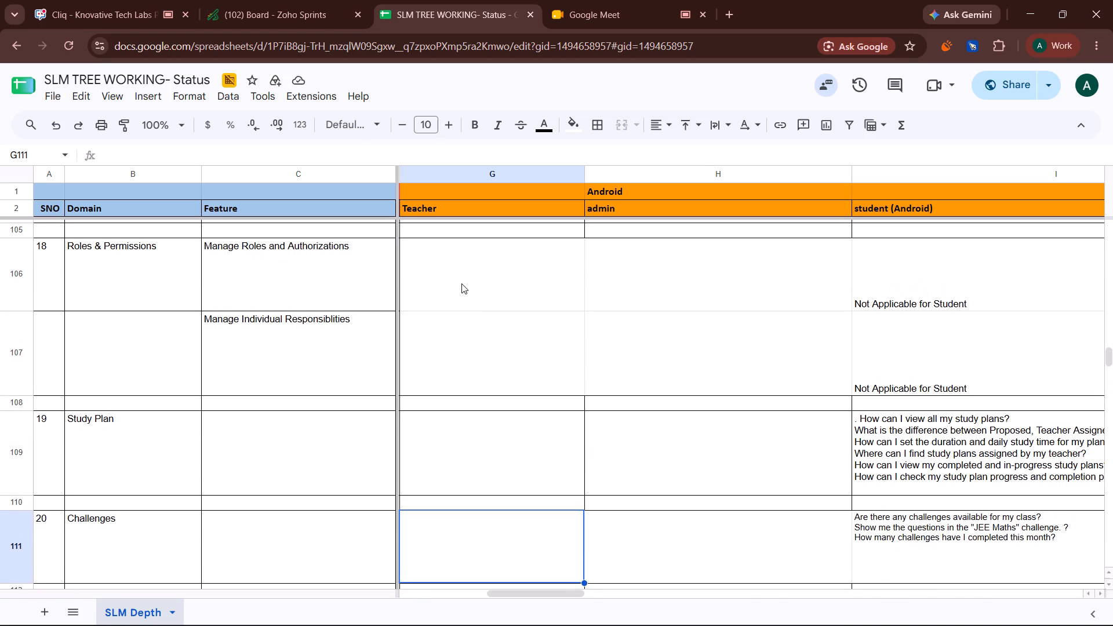
key(shift+super+s)
drag(65, 181, 780, 581)
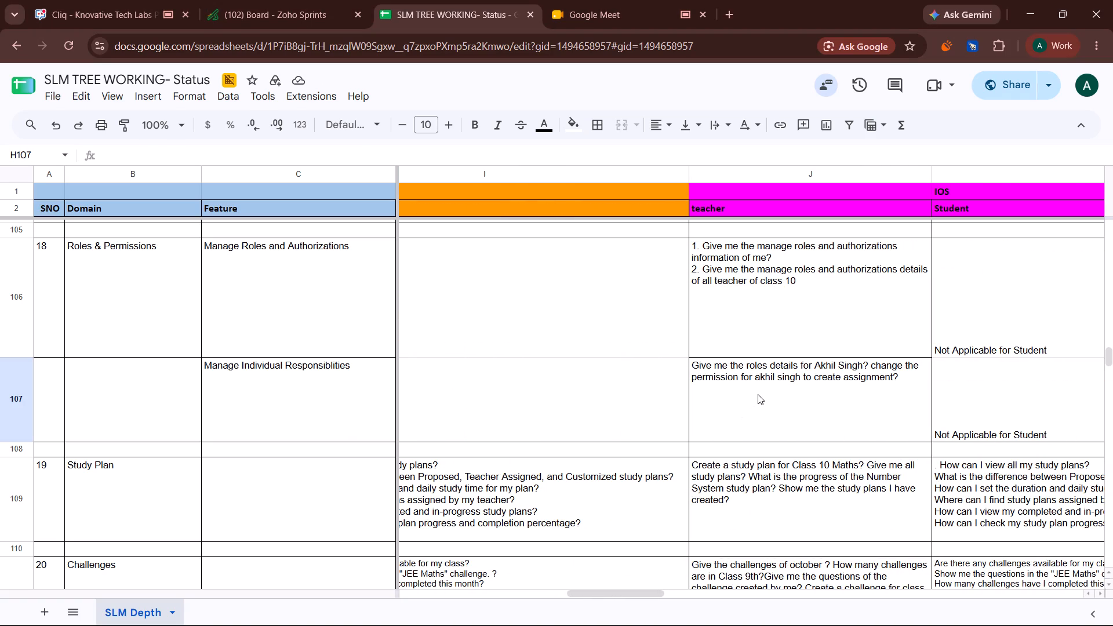
double_click(758, 394)
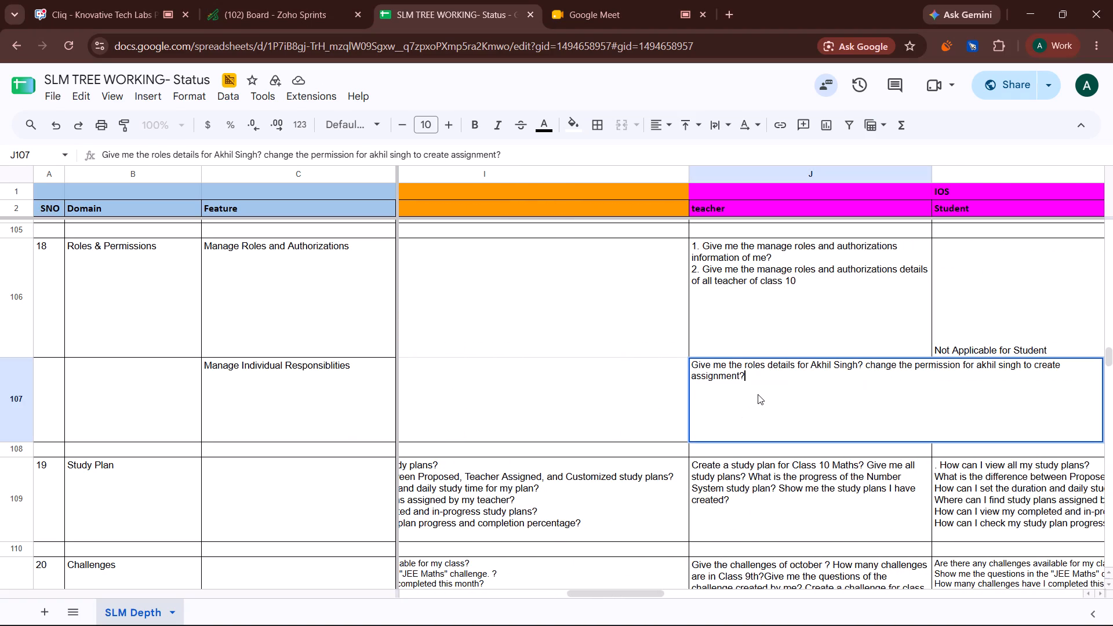
key(ctrl+a)
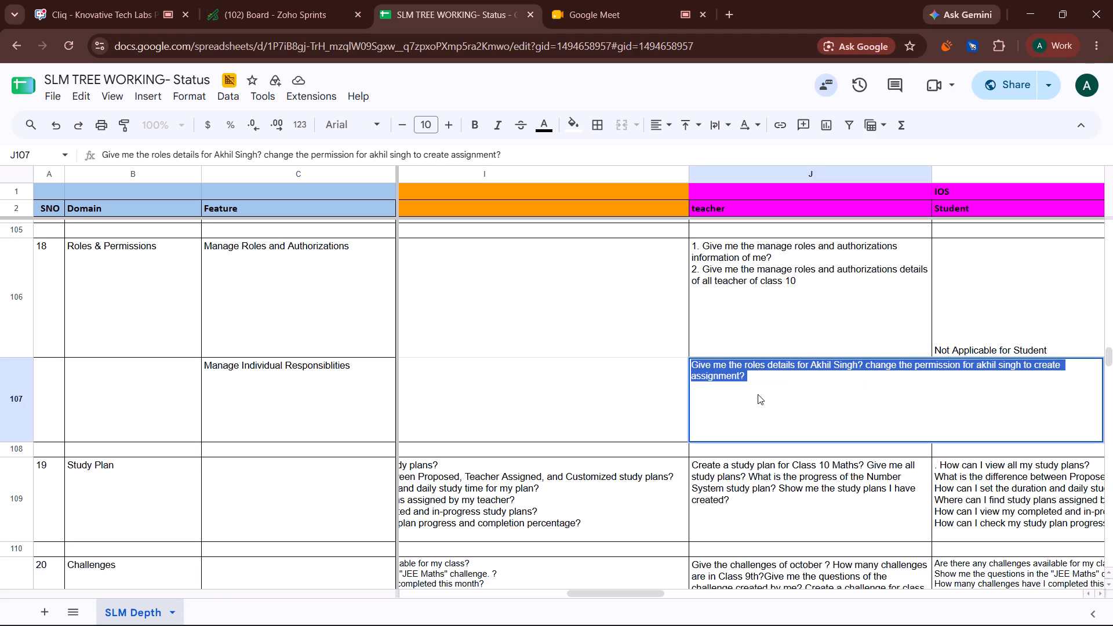
key(ctrl+c)
key(Return)
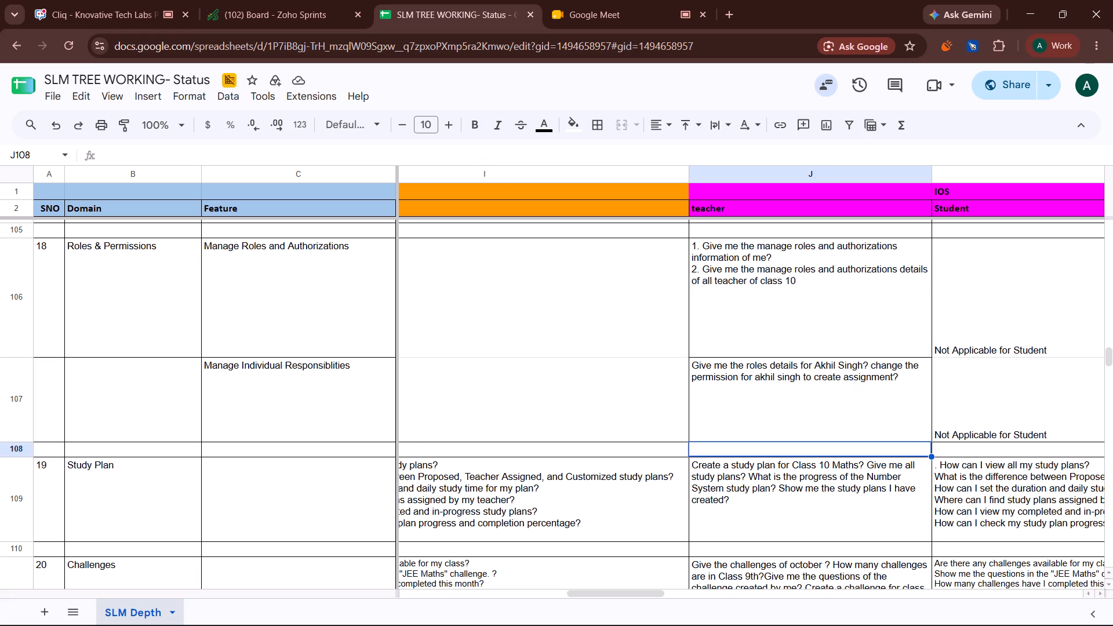
scroll(758, 394, right, 6)
double_click(638, 403)
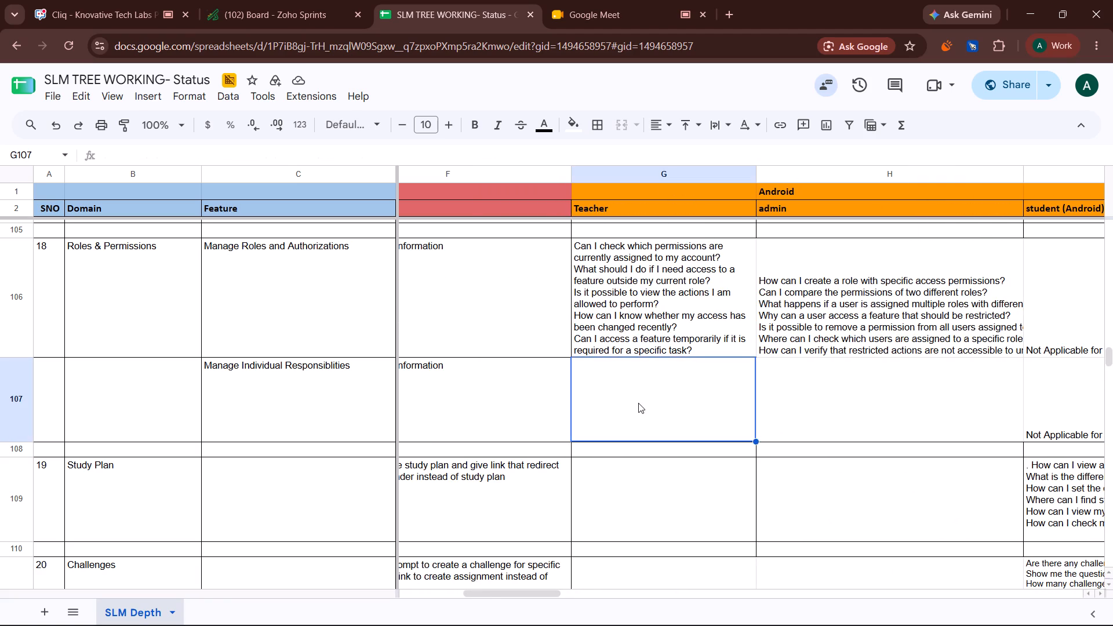
key(ctrl+v)
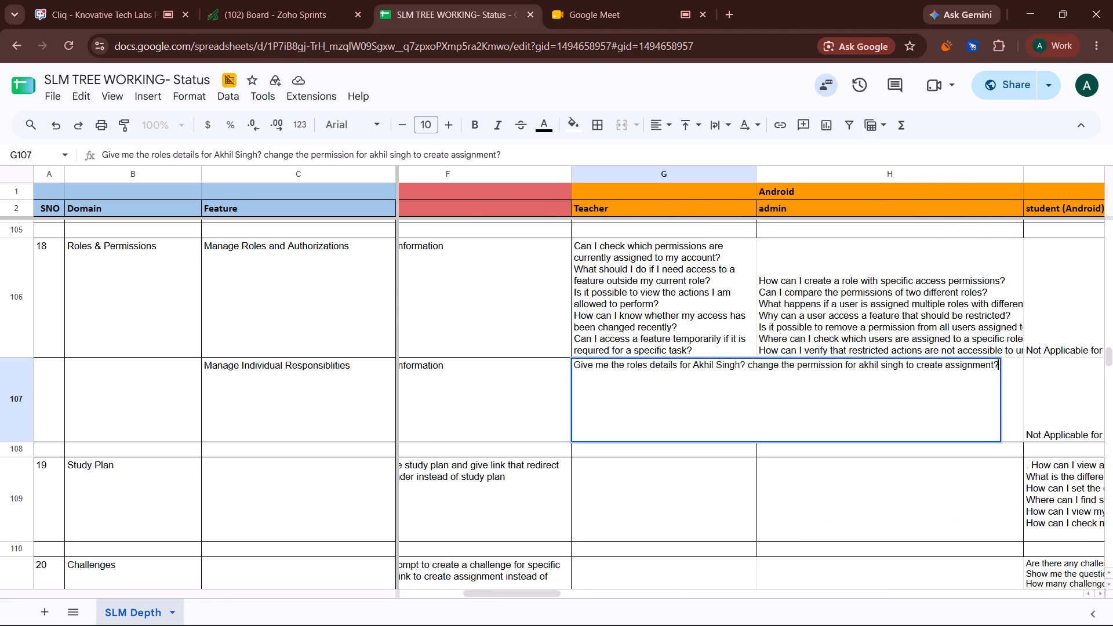
Clear the person's first name from the roles-details question in the Android Teacher cell for Manage Individual Responsibilities.
double_click(708, 363)
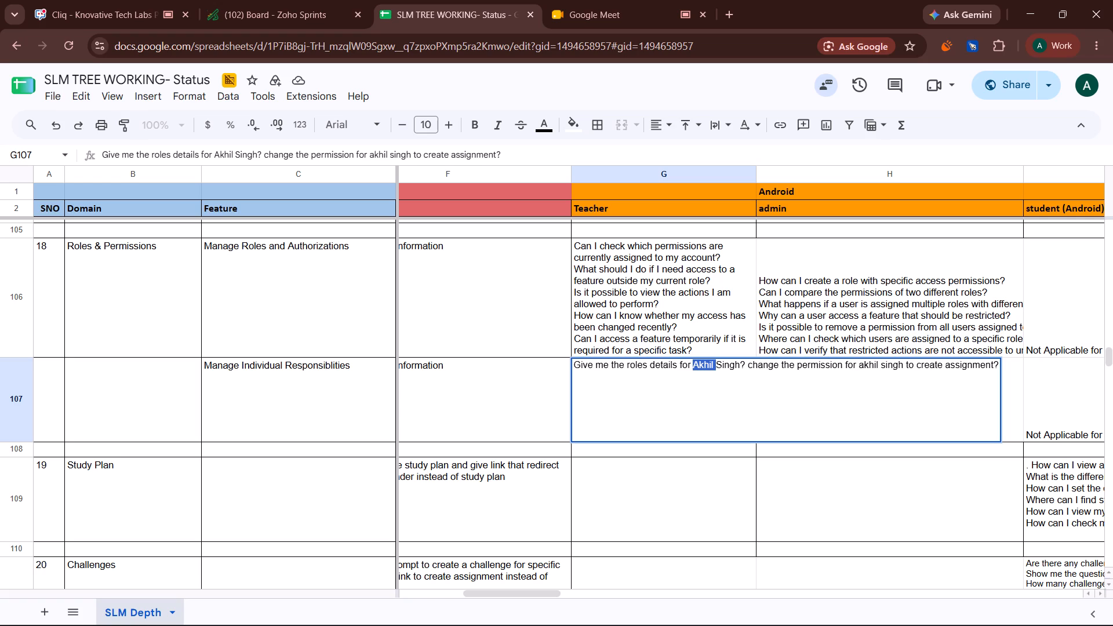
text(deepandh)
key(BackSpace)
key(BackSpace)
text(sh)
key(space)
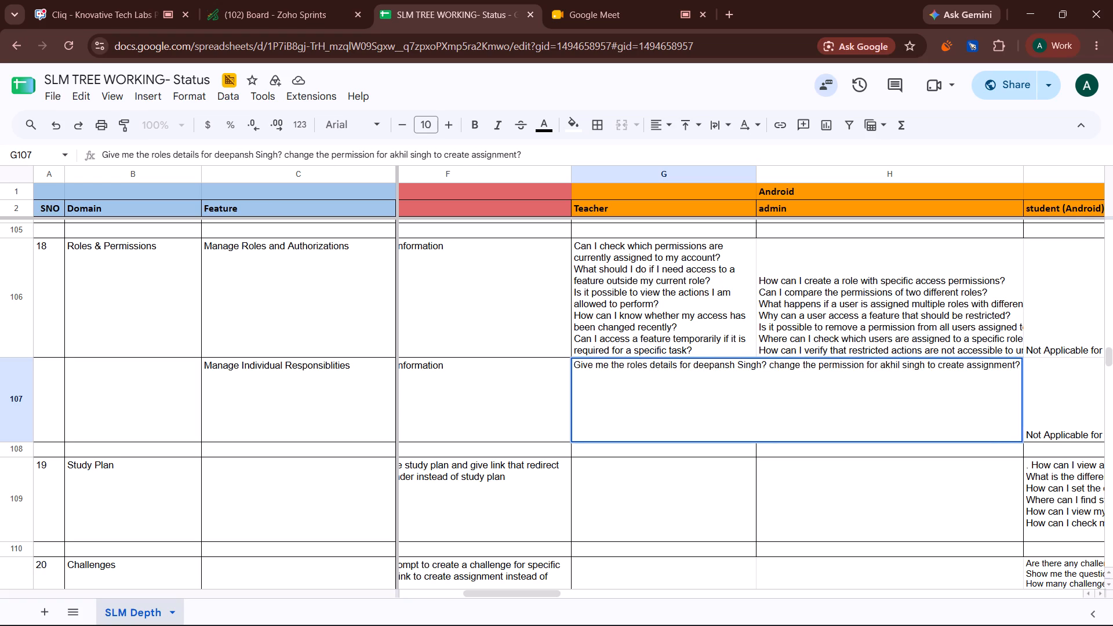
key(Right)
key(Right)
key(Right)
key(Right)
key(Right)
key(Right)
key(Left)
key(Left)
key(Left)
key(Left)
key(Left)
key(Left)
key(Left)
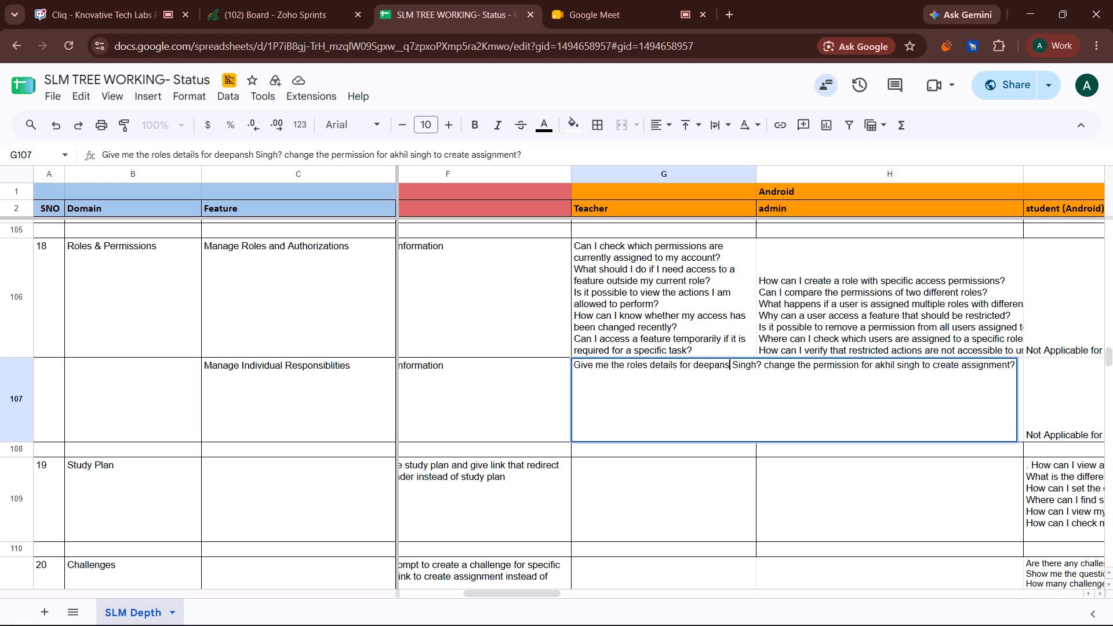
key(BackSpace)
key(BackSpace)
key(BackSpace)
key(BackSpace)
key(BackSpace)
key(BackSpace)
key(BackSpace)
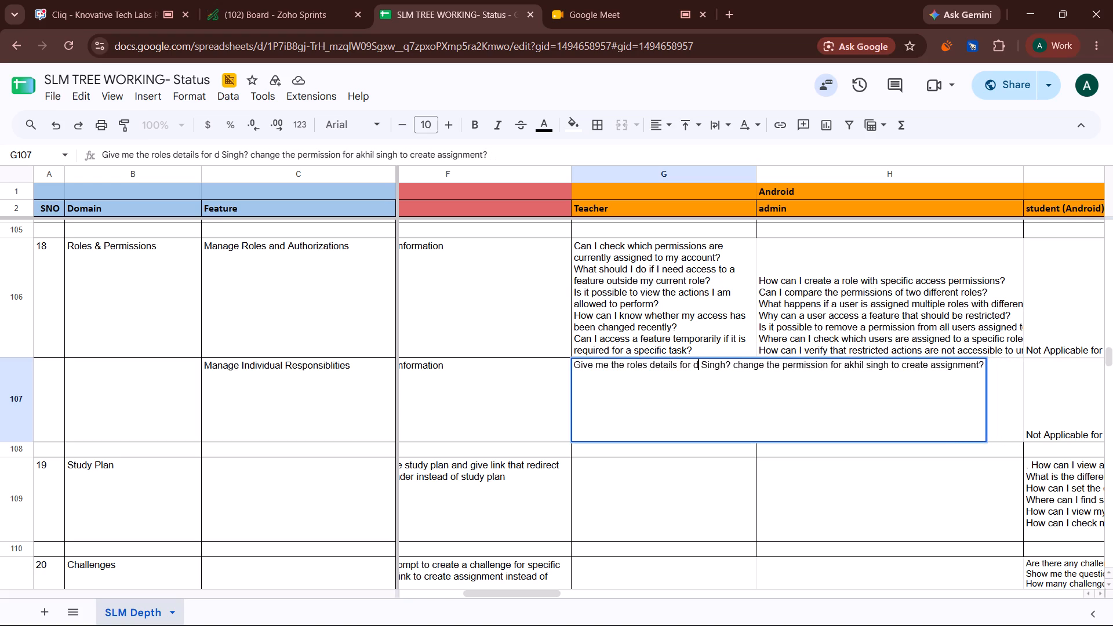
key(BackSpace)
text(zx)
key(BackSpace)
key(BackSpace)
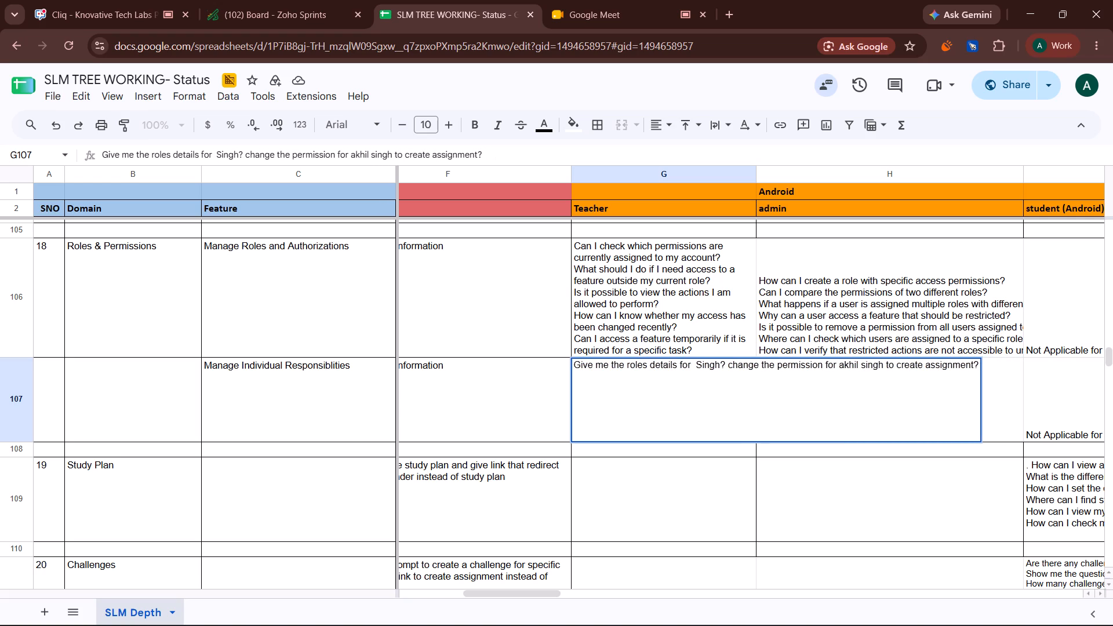
Enter the name of the employee used in the iOS admin questions in the roles-details question and delete the old surname.
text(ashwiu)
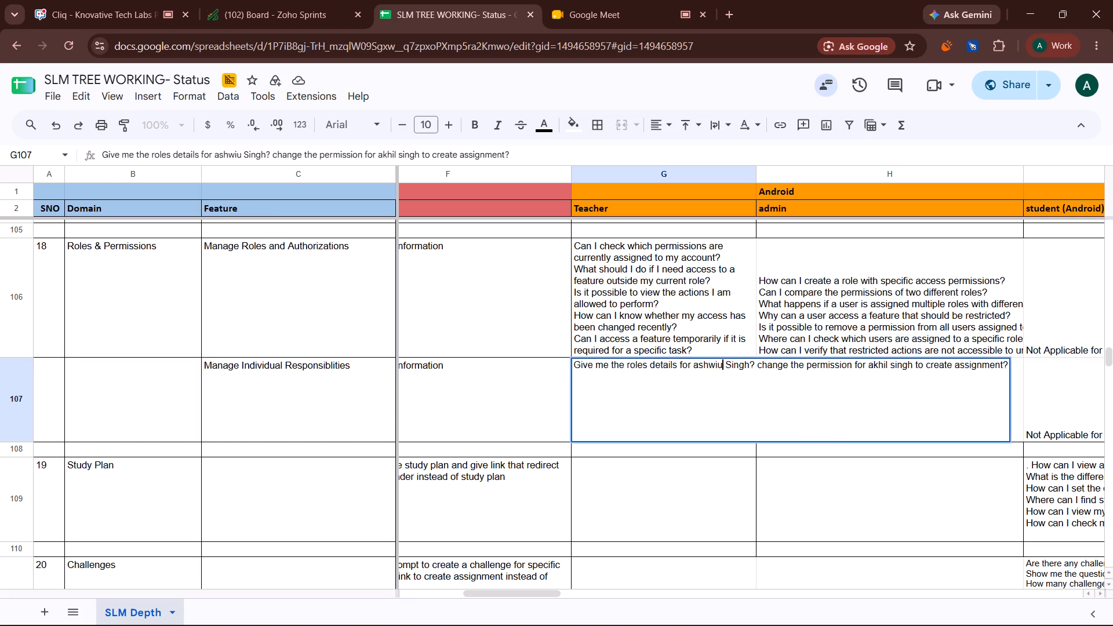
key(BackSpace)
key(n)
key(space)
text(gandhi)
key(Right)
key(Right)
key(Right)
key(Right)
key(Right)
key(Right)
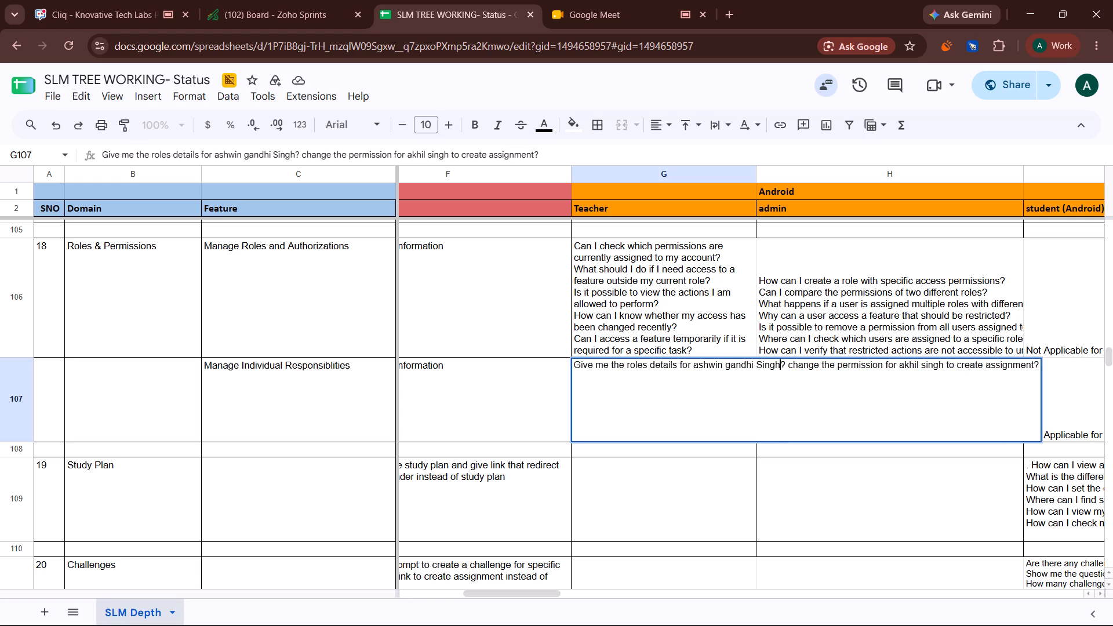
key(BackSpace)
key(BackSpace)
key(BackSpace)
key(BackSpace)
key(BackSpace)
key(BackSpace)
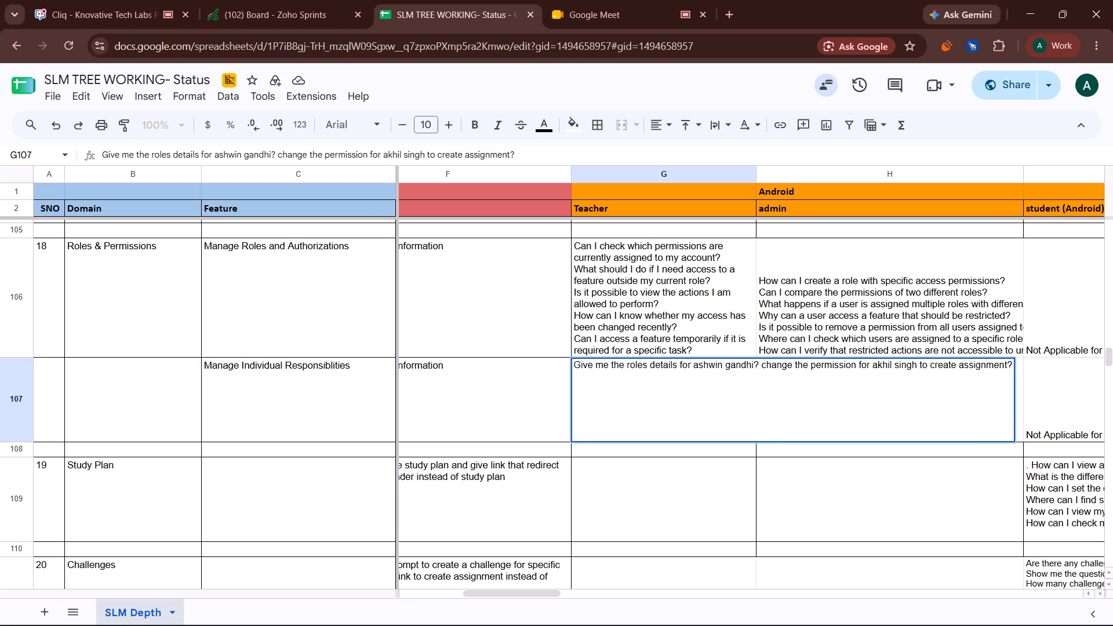
Put the "change the permission" question on its own line in the same cell.
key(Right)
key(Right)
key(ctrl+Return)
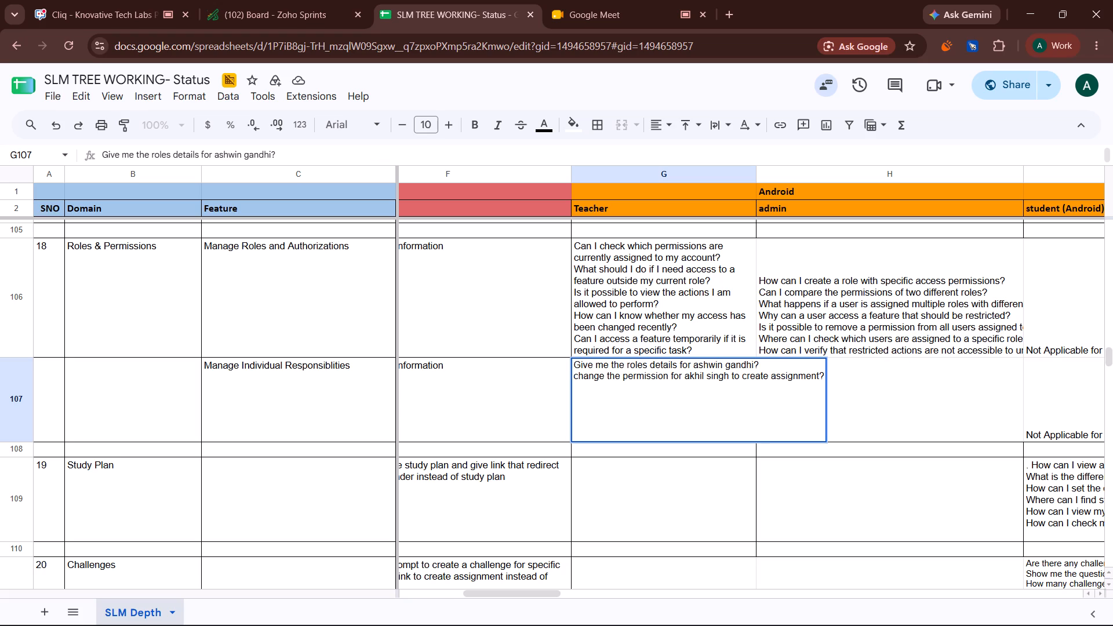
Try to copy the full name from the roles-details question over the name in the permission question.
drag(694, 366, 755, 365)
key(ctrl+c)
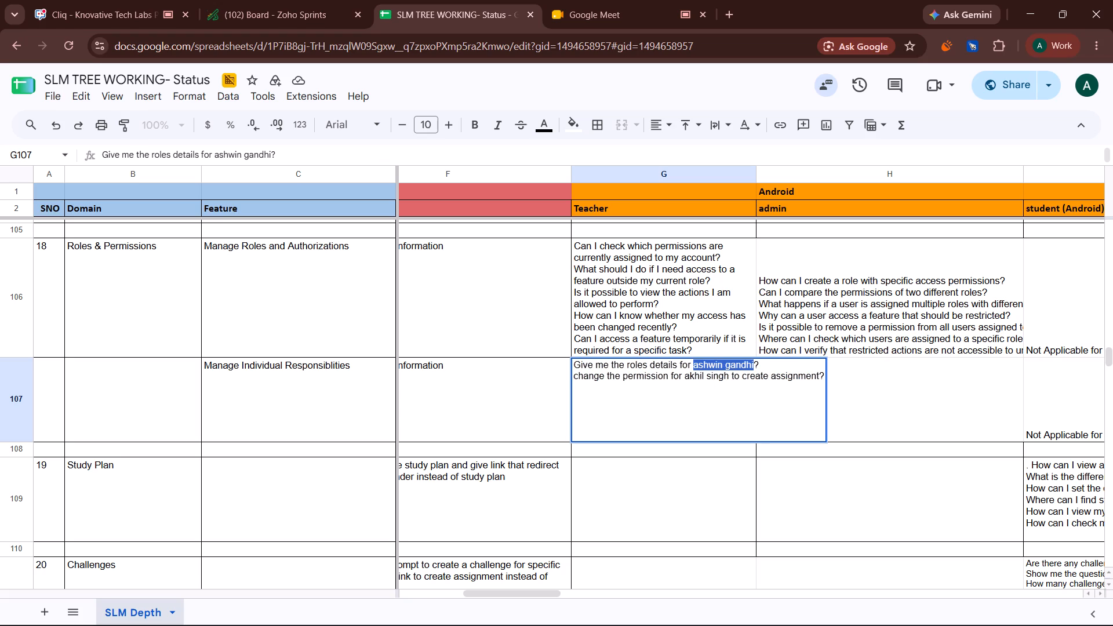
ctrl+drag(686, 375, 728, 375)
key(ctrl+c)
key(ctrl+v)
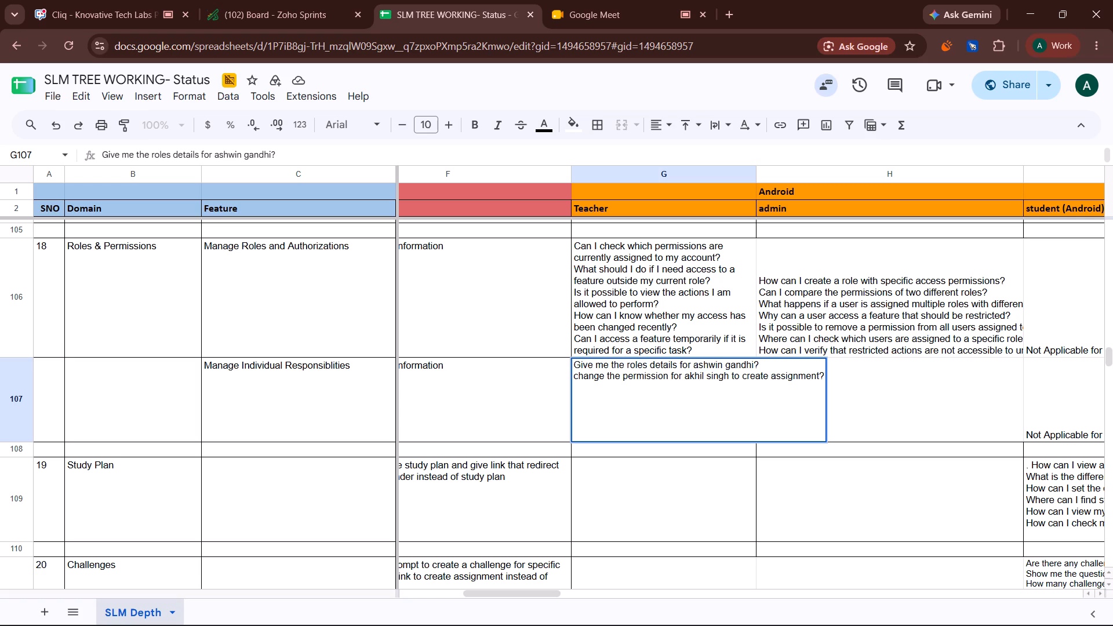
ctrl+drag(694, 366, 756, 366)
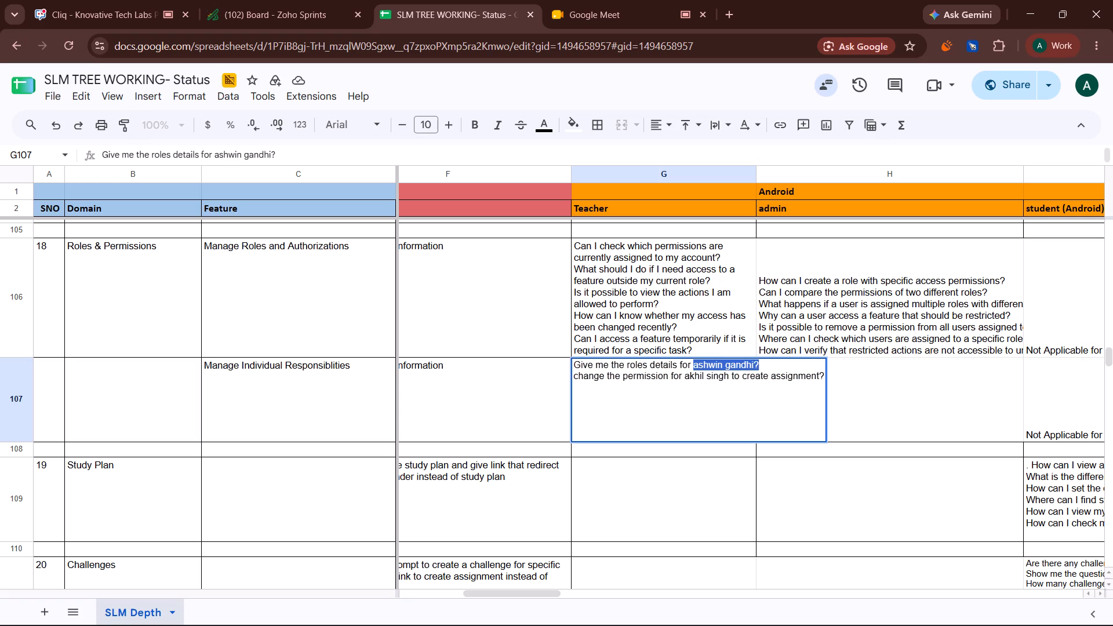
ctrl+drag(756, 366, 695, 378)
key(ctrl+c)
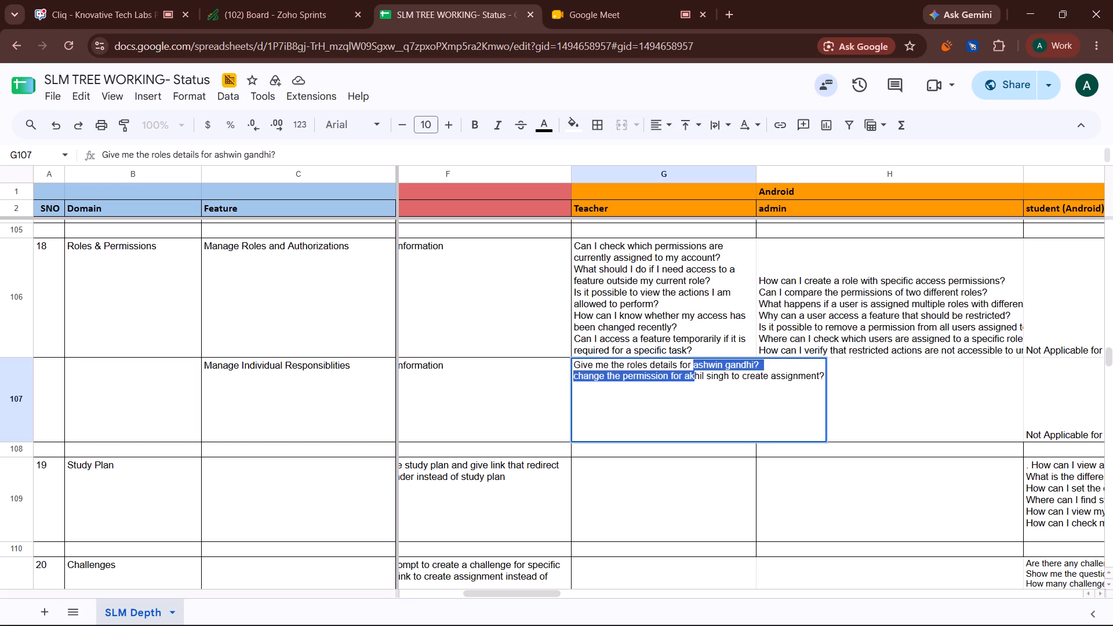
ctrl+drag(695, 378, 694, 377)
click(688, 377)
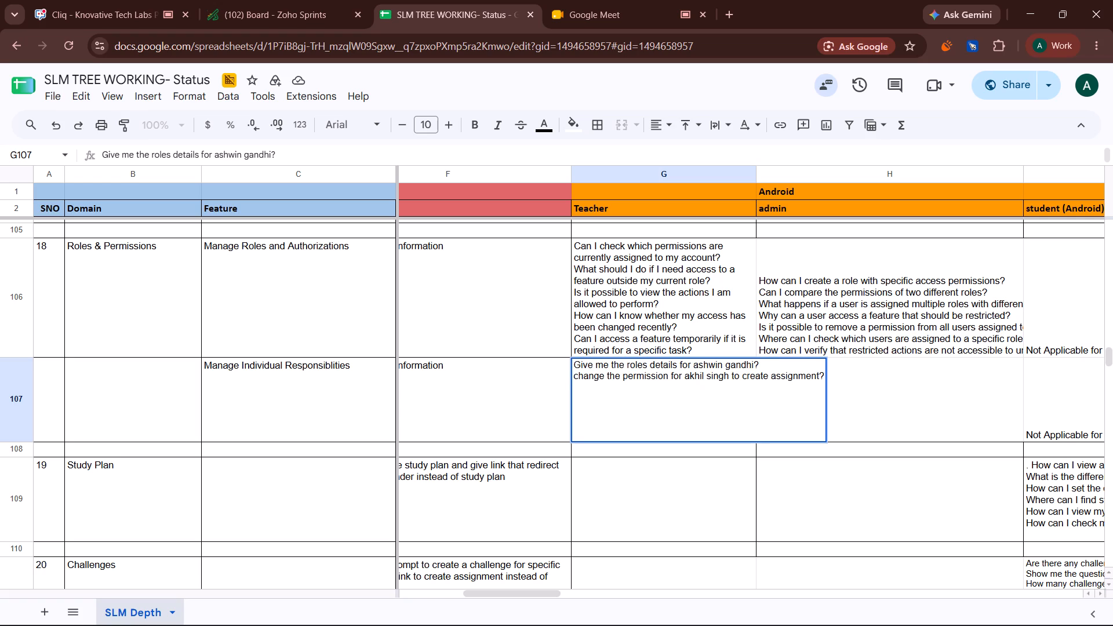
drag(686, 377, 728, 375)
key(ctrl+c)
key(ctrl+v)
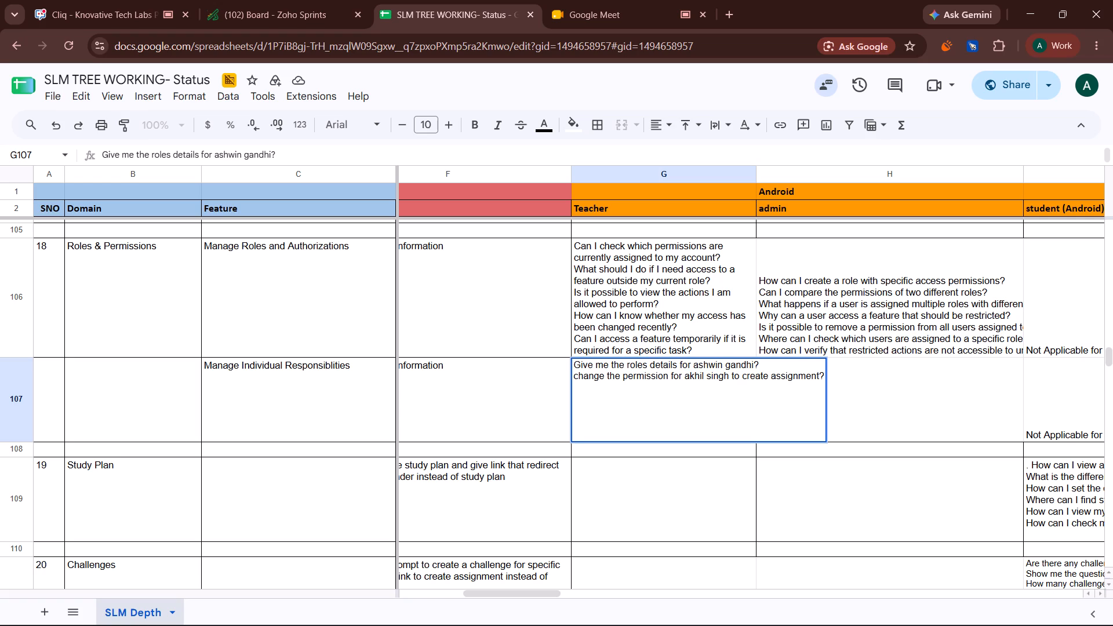
Replace the first name in the permission question with the first name copied from the roles-details question.
triple_click(711, 366)
click(711, 366)
double_click(711, 366)
key(ctrl+c)
double_click(698, 377)
key(ctrl+v)
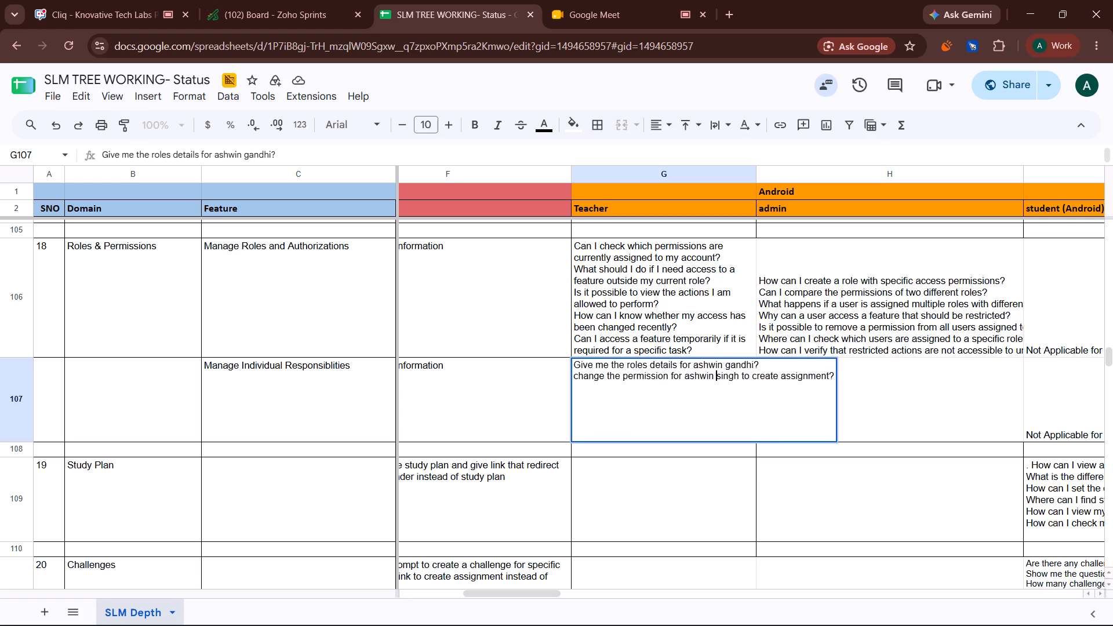
Replace the surname in the permission question with the one used in the roles-details question, and commit the entry.
key(Right)
key(Right)
key(Right)
key(Right)
key(Right)
key(BackSpace)
key(BackSpace)
key(BackSpace)
key(BackSpace)
key(BackSpace)
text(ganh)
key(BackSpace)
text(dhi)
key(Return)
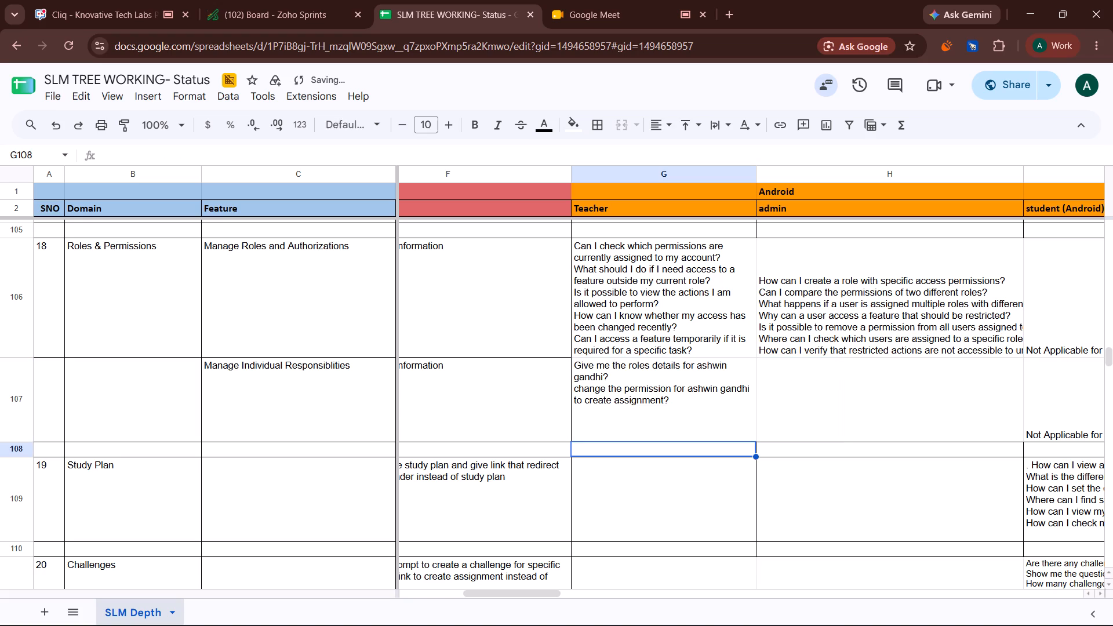
scroll(846, 376, left, 5)
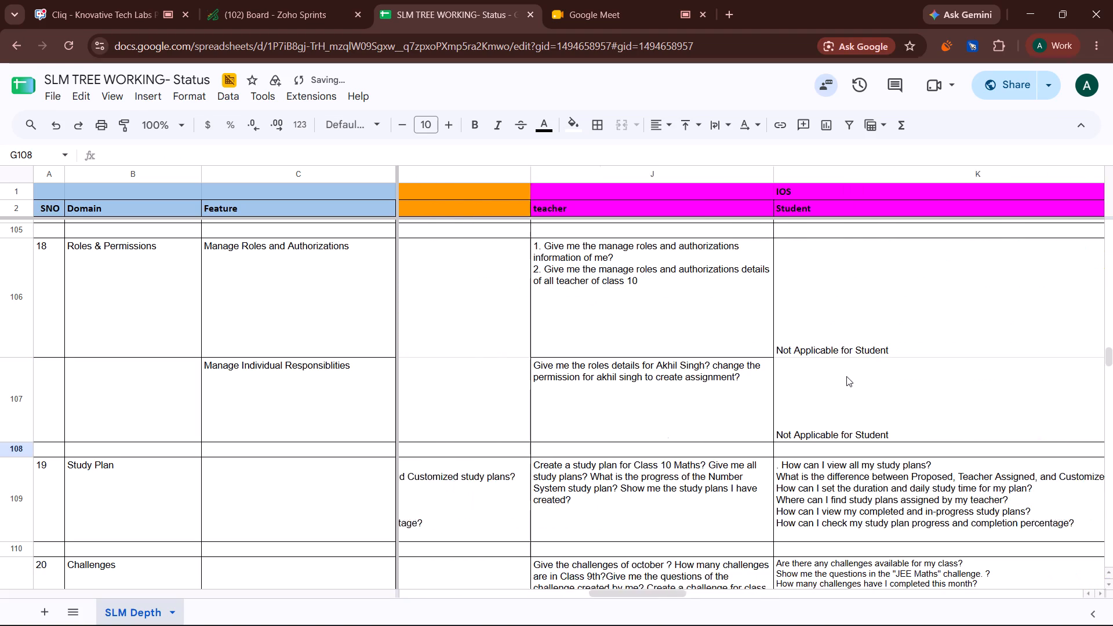
scroll(846, 376, left, 2)
scroll(623, 385, right, 5)
scroll(623, 385, left, 2)
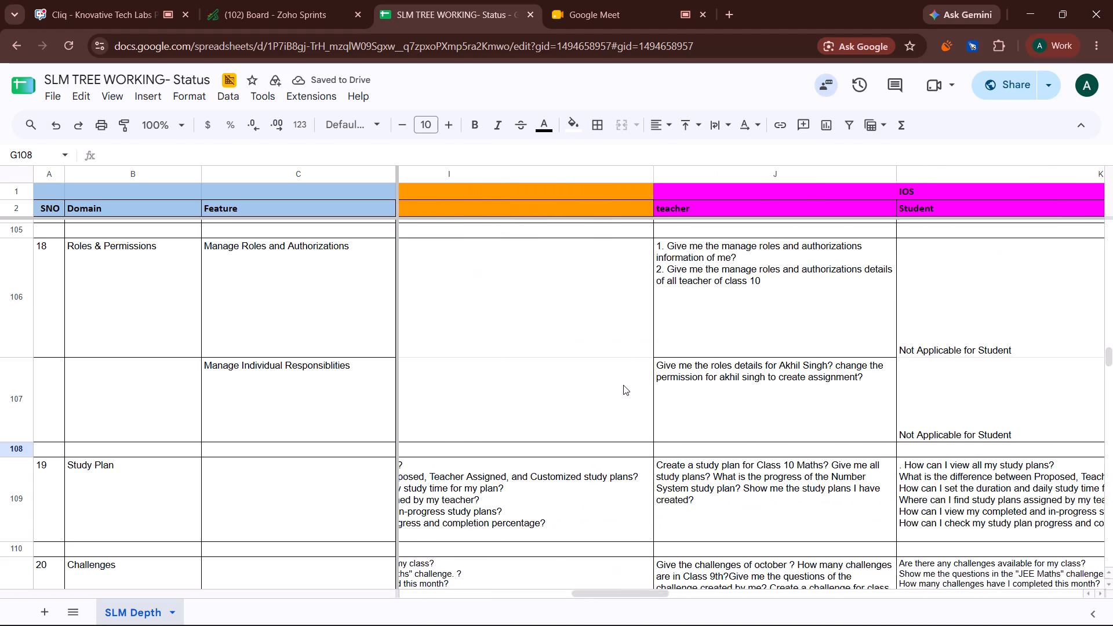
scroll(623, 385, left, 6)
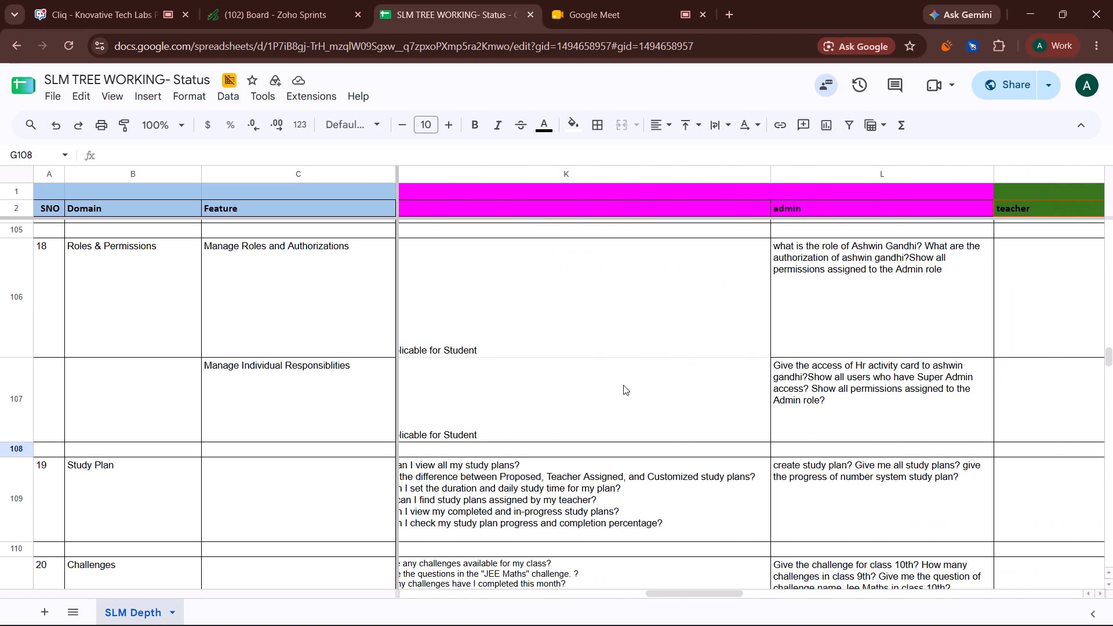
scroll(828, 385, right, 9)
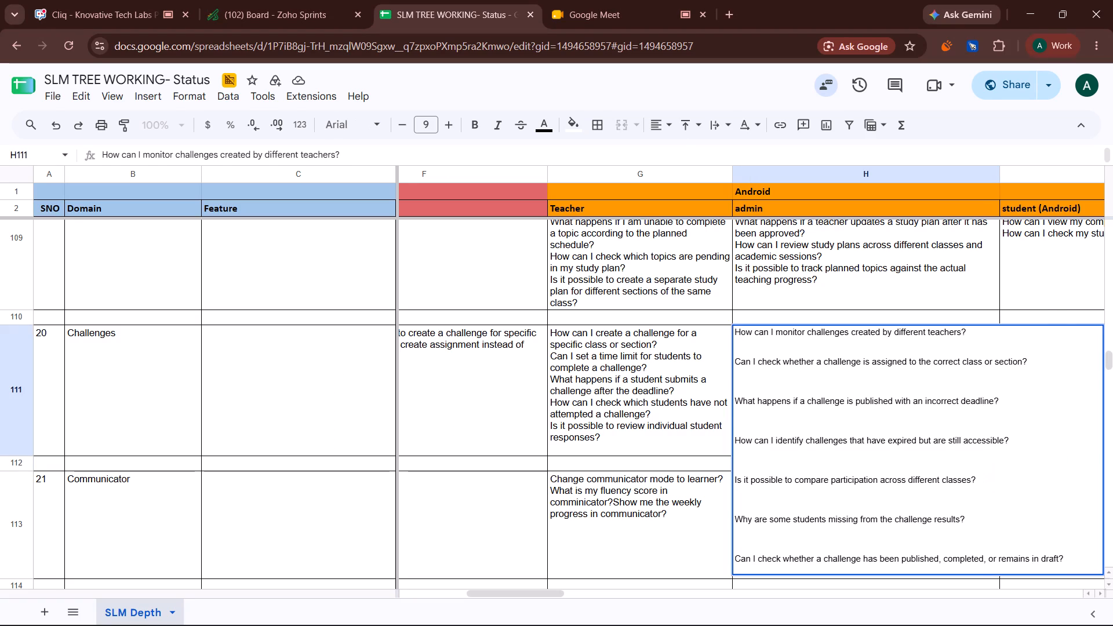
key(BackSpace)
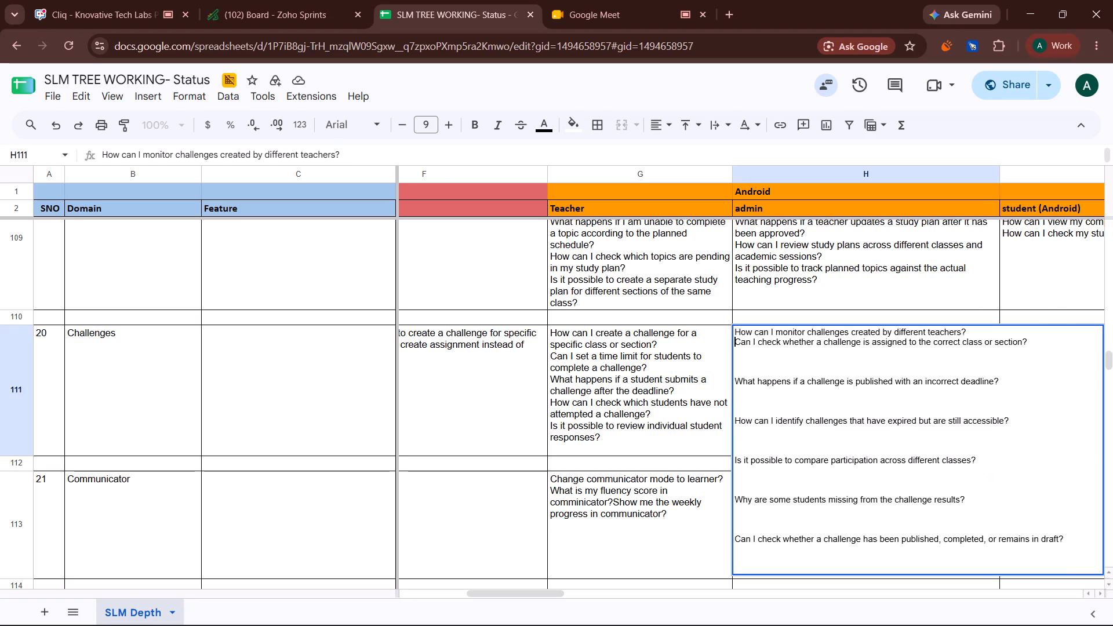
key(Down)
key(Down)
key(Down)
key(Down)
key(BackSpace)
key(BackSpace)
key(BackSpace)
key(BackSpace)
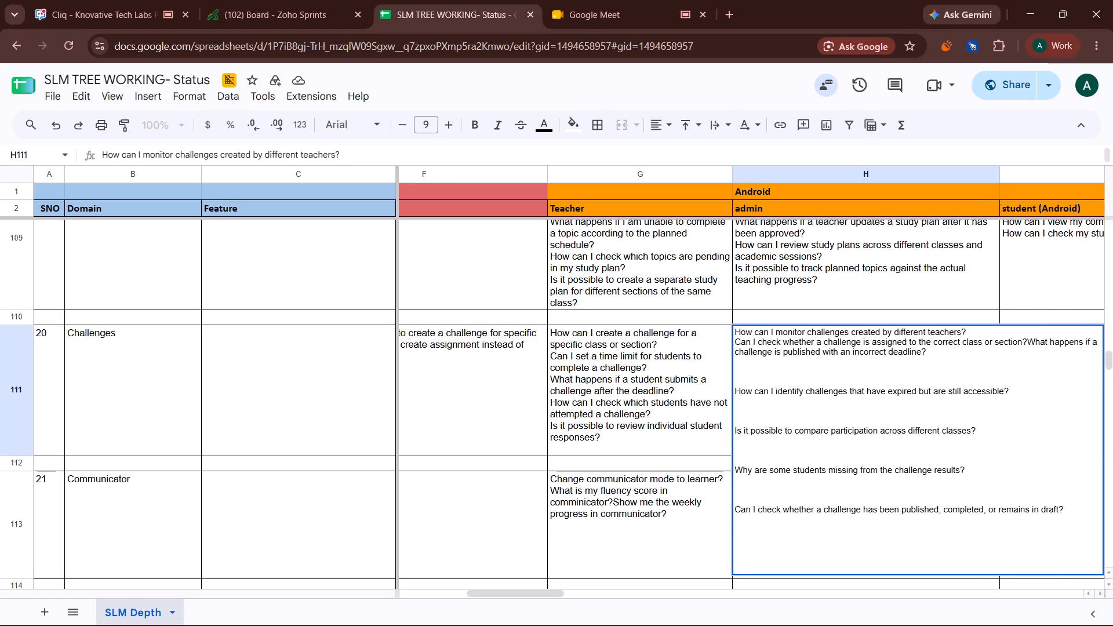
key(ctrl+z)
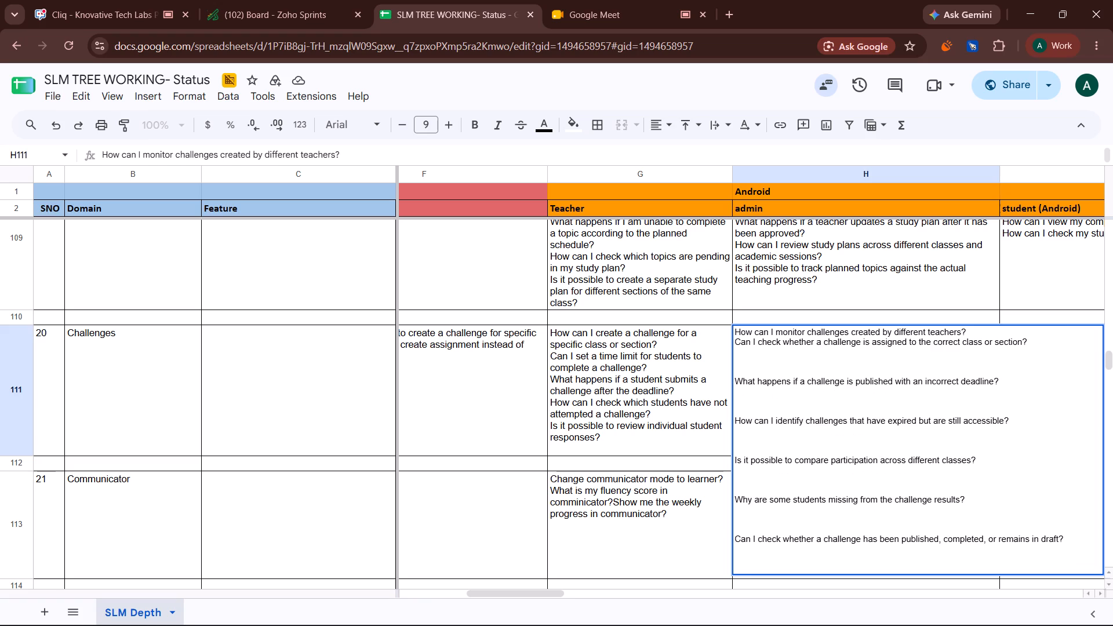
key(BackSpace)
key(BackSpace)
key(BackSpace)
key(Right)
key(Right)
key(Right)
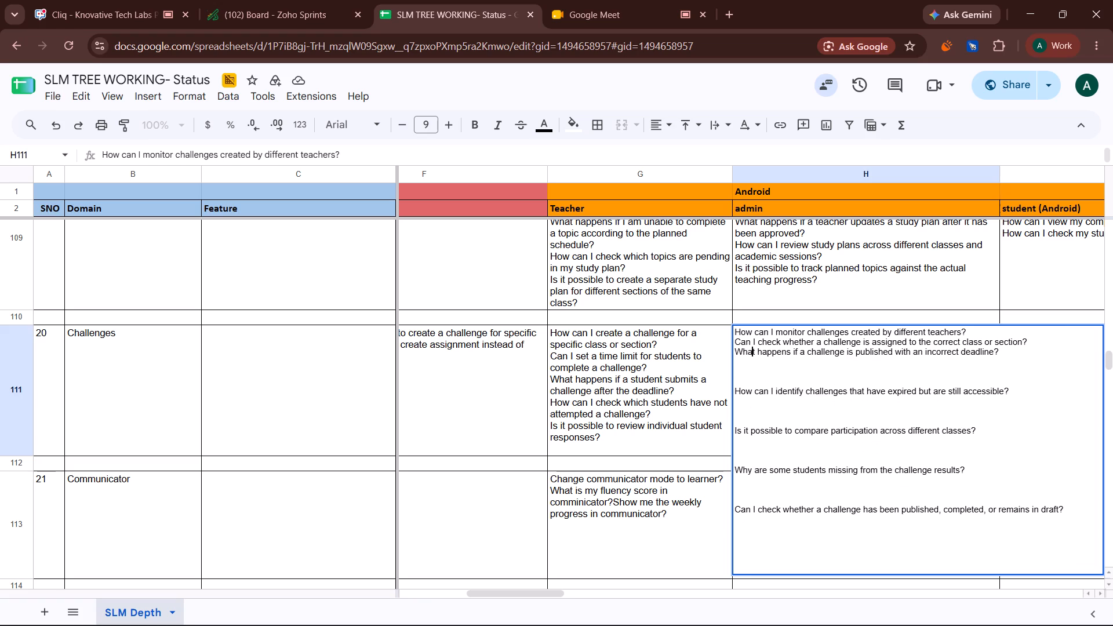
key(Left)
Remove the blank lines before "How can I identify challenges" and "Is it possible to compare participation" in the Challenges admin cell.
key(Down)
key(Down)
key(Down)
key(Down)
key(Left)
key(Left)
key(BackSpace)
key(BackSpace)
key(BackSpace)
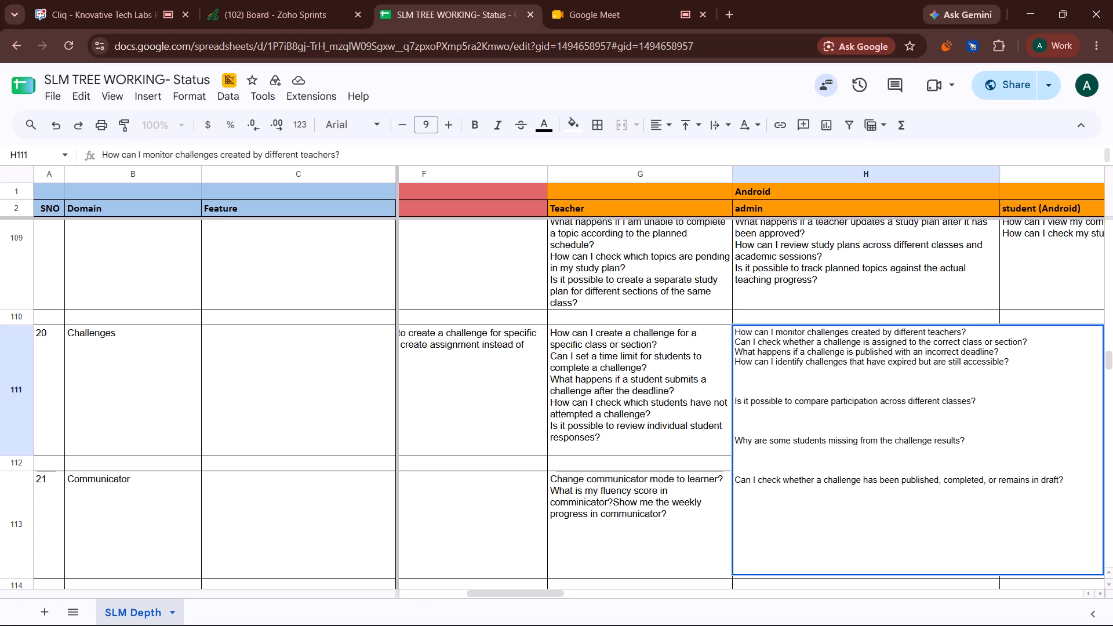
key(Down)
key(Down)
key(Down)
key(Down)
key(BackSpace)
key(BackSpace)
key(BackSpace)
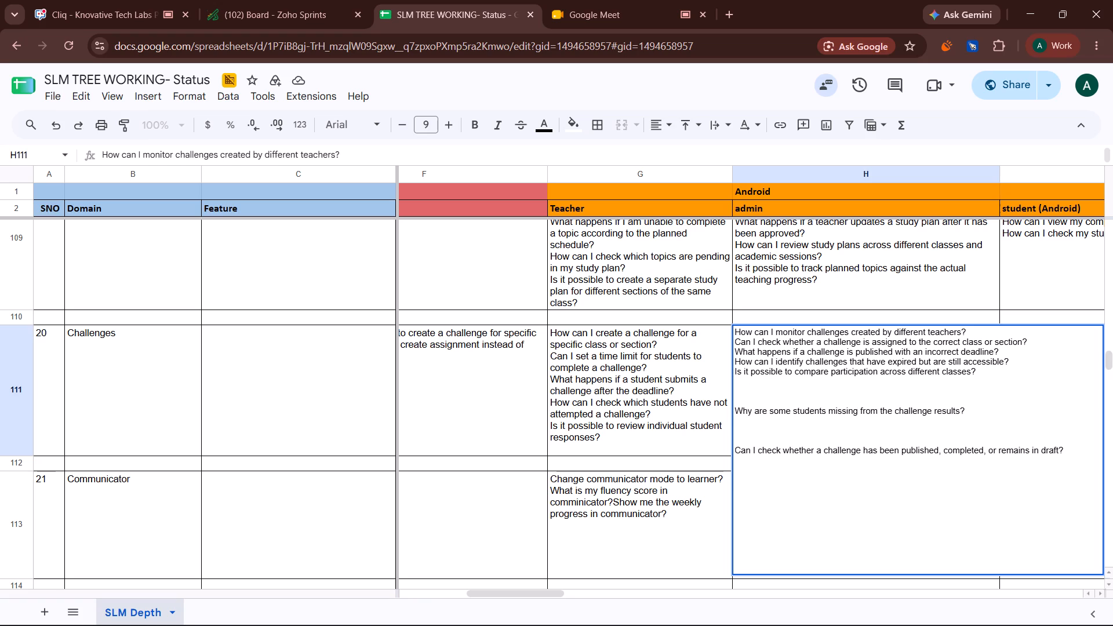
Remove the blank lines before "Why are some students missing" and "Can I check whether a challenge has been published", and commit the Challenges admin cell.
key(Down)
key(Down)
key(Down)
key(Down)
key(BackSpace)
key(BackSpace)
key(BackSpace)
key(Down)
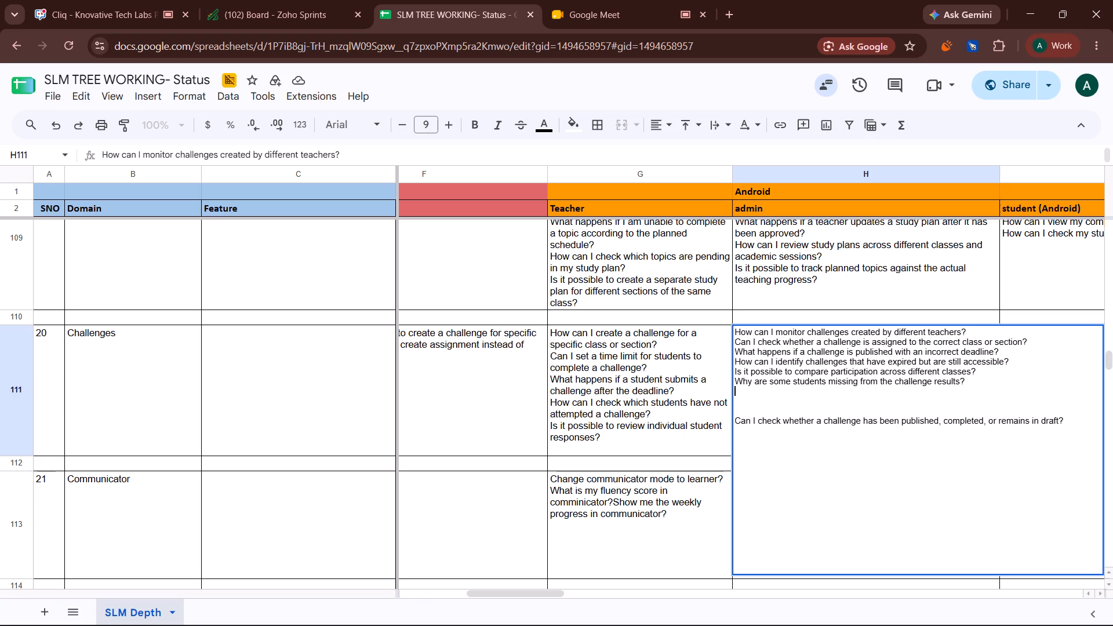
key(Down)
key(Down)
key(Down)
key(BackSpace)
key(BackSpace)
key(BackSpace)
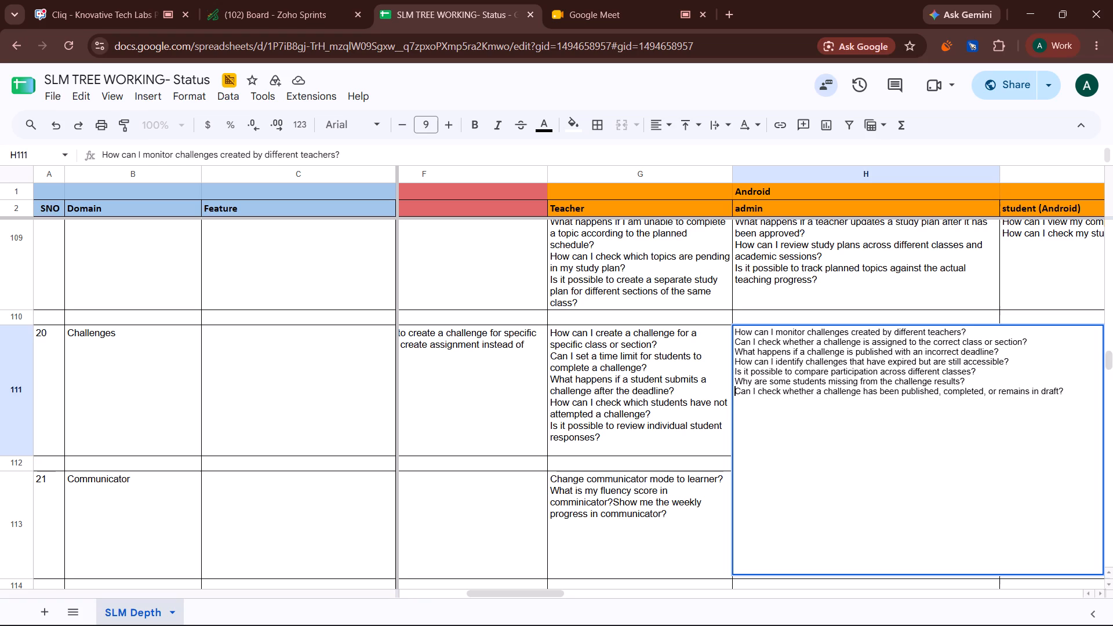
key(Return)
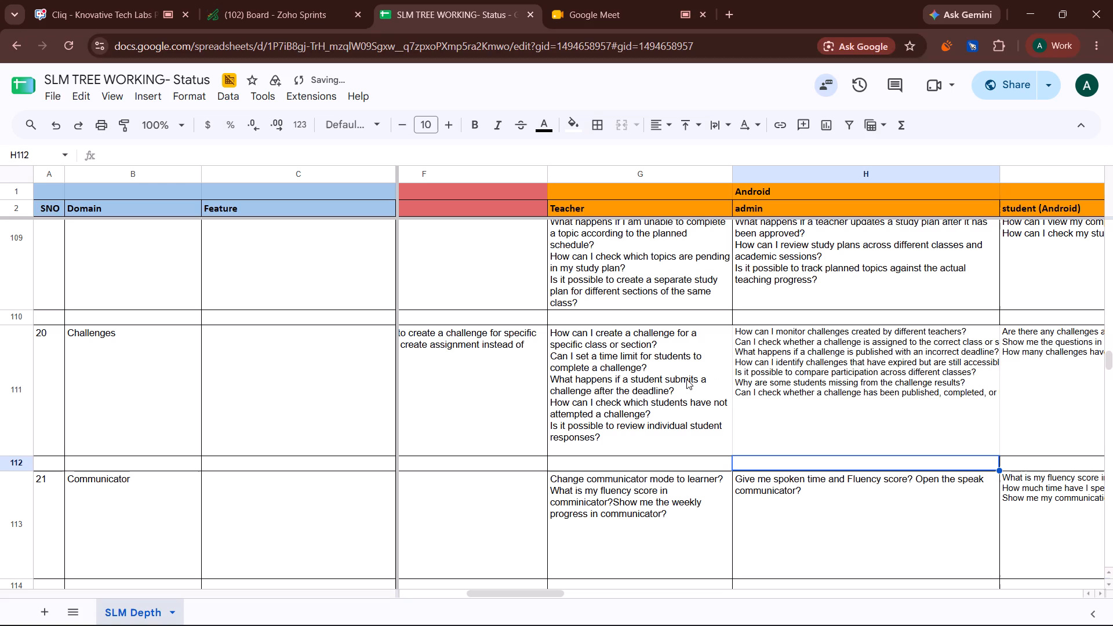
Switch to the YouTube video in Microsoft Edge and move playback of the qawwali song to about 9:49.
key(alt+Tab)
click(692, 0)
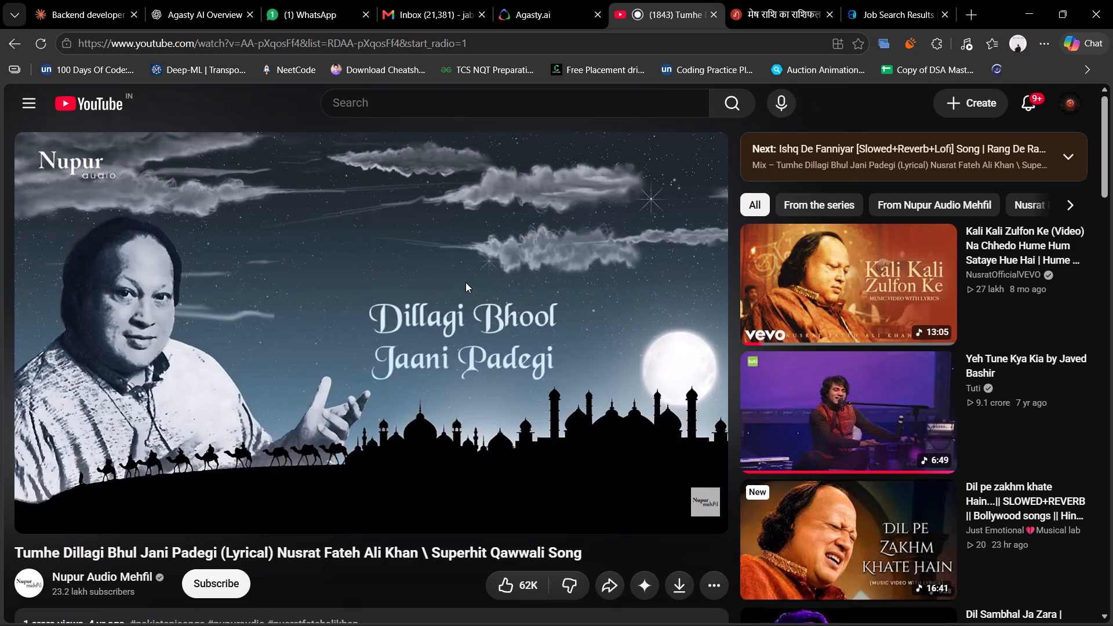
click(446, 492)
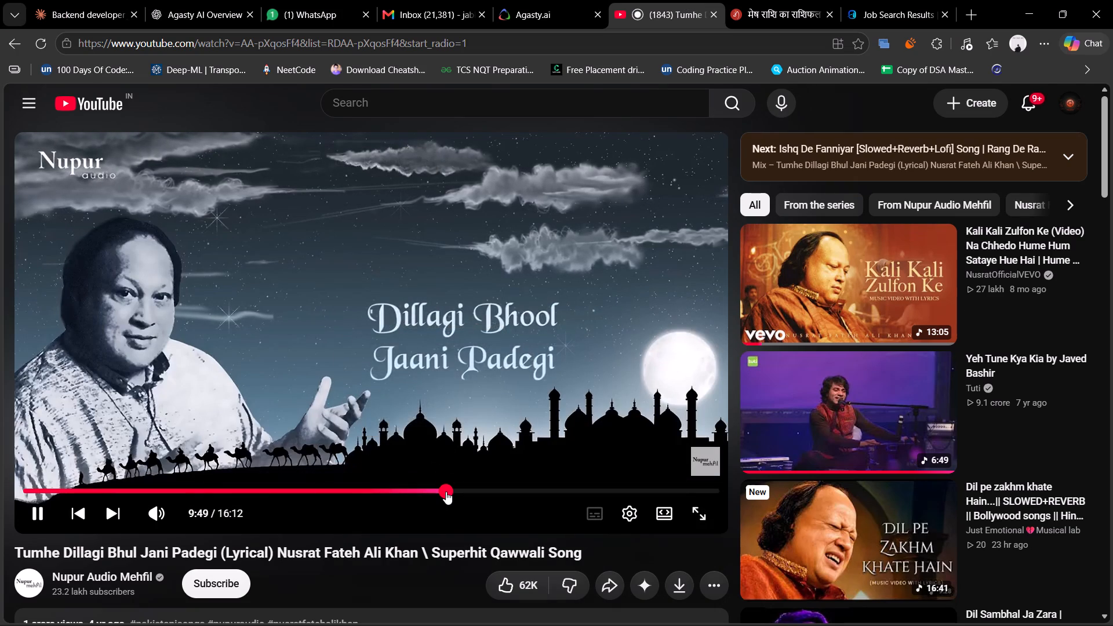
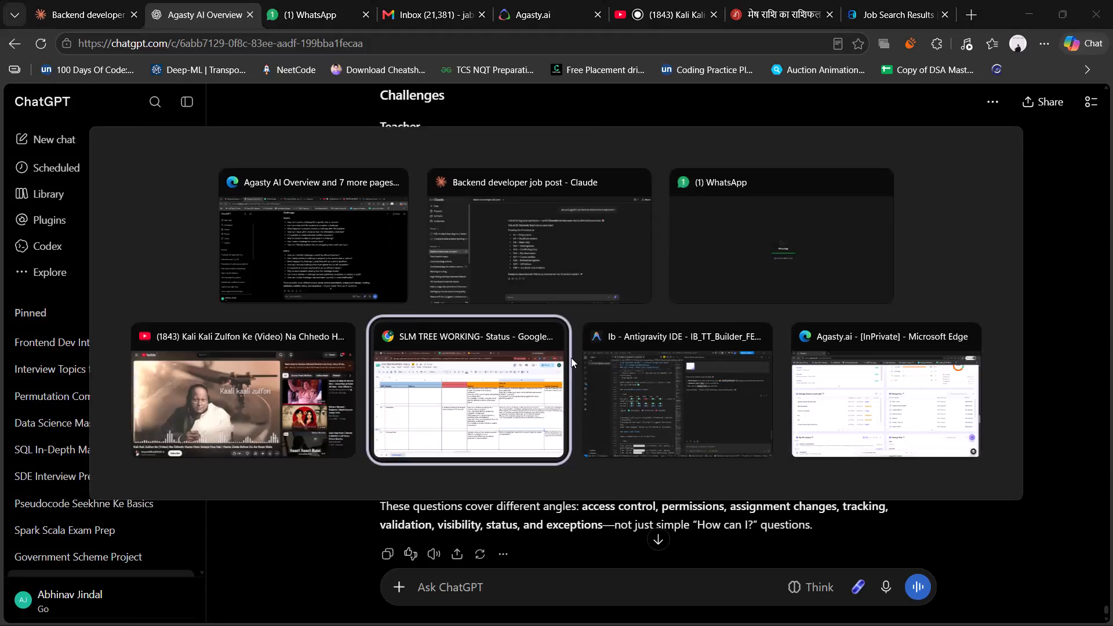
Review the SLM Depth sheet's Android cells around Communicator, Challenges and Vendor and Student Cart, plus the latter's iOS teacher and student cells.
scroll(605, 418, down, 2)
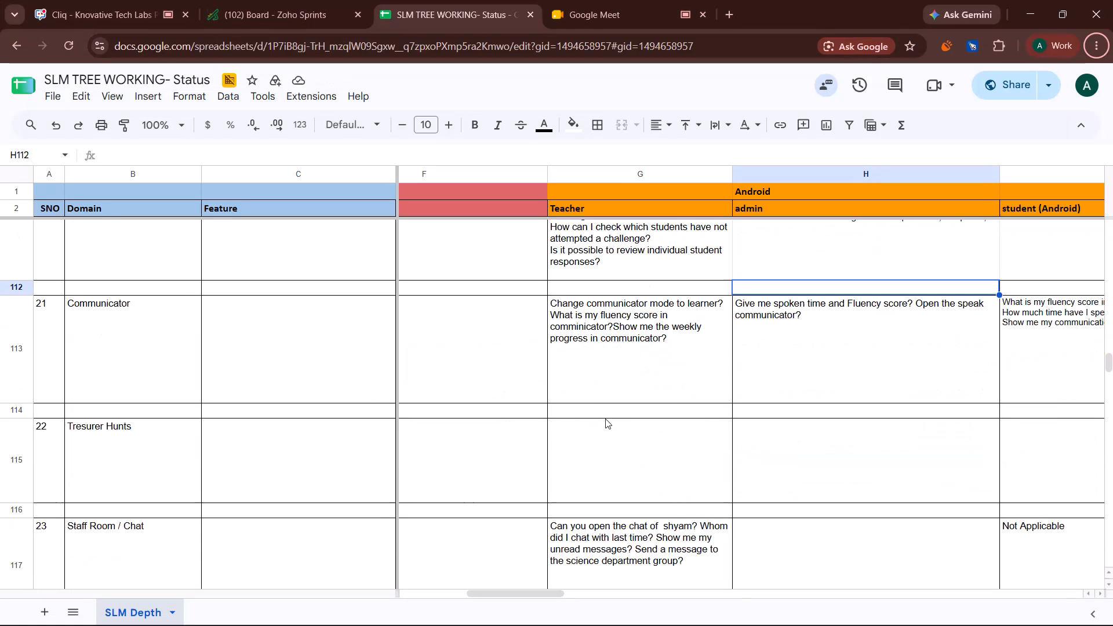
scroll(605, 418, down, 2)
scroll(605, 418, up, 3)
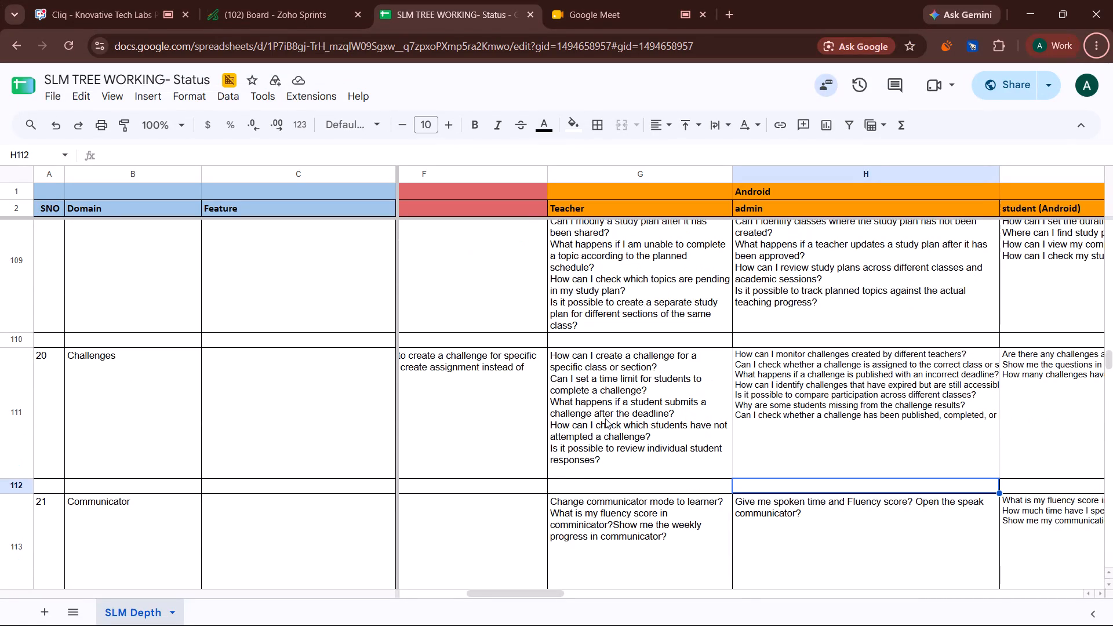
scroll(605, 418, up, 5)
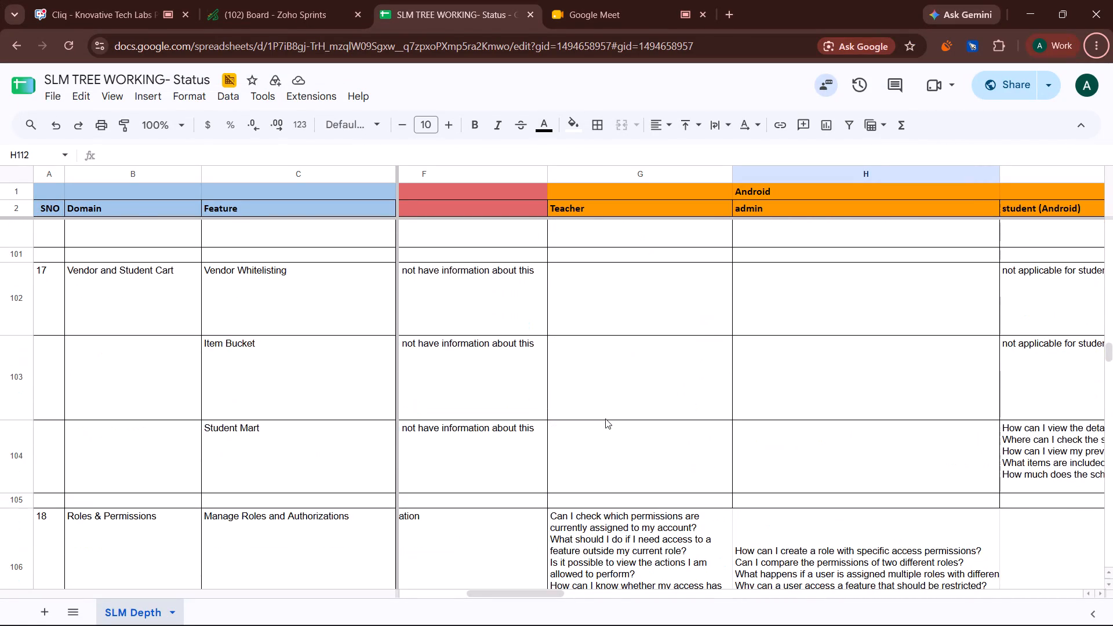
scroll(605, 418, up, 2)
scroll(605, 418, left, 4)
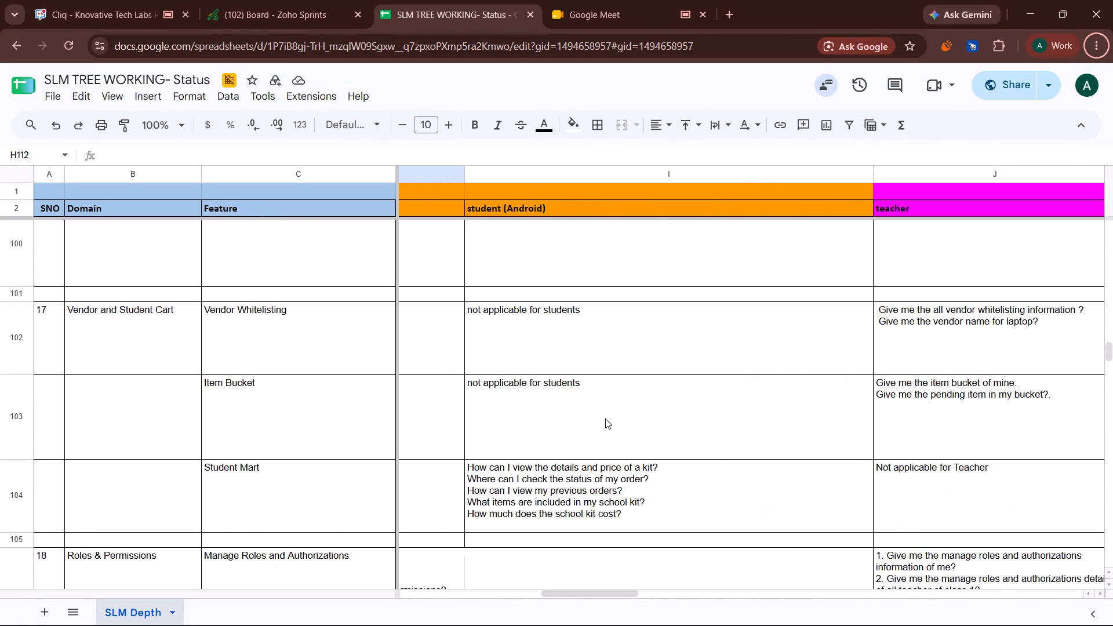
scroll(605, 418, left, 3)
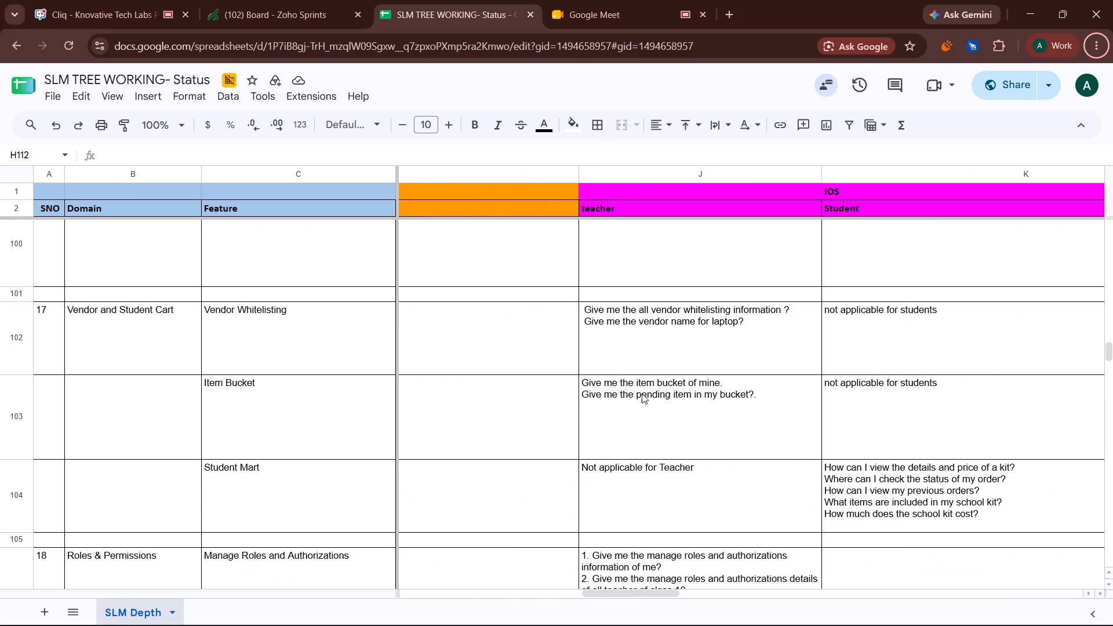
click(686, 333)
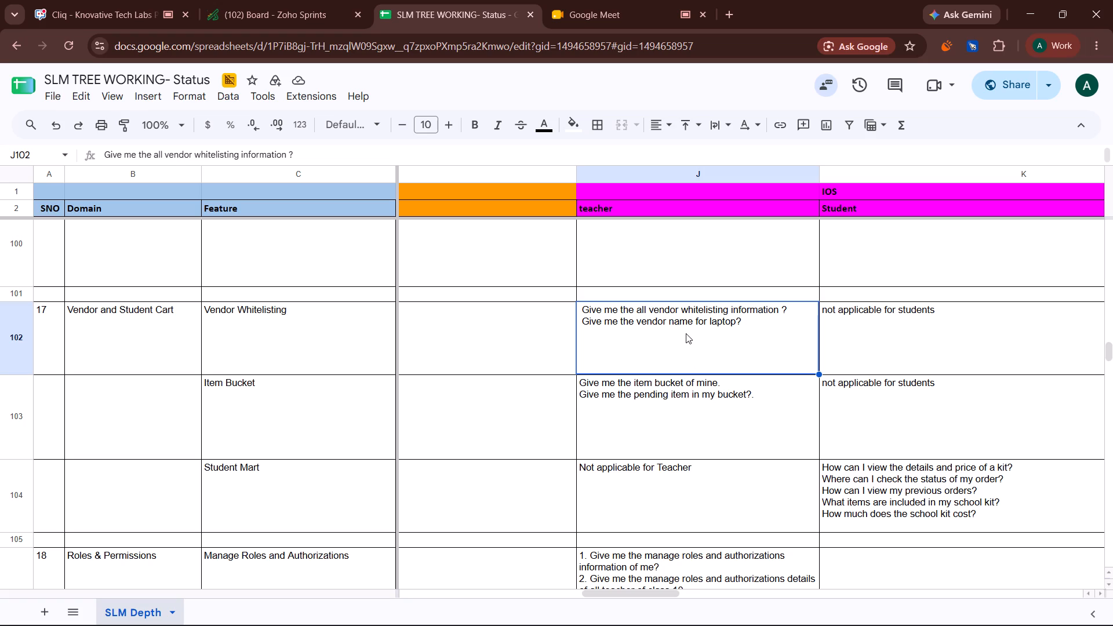
key(ctrl+c)
scroll(686, 333, right, 3)
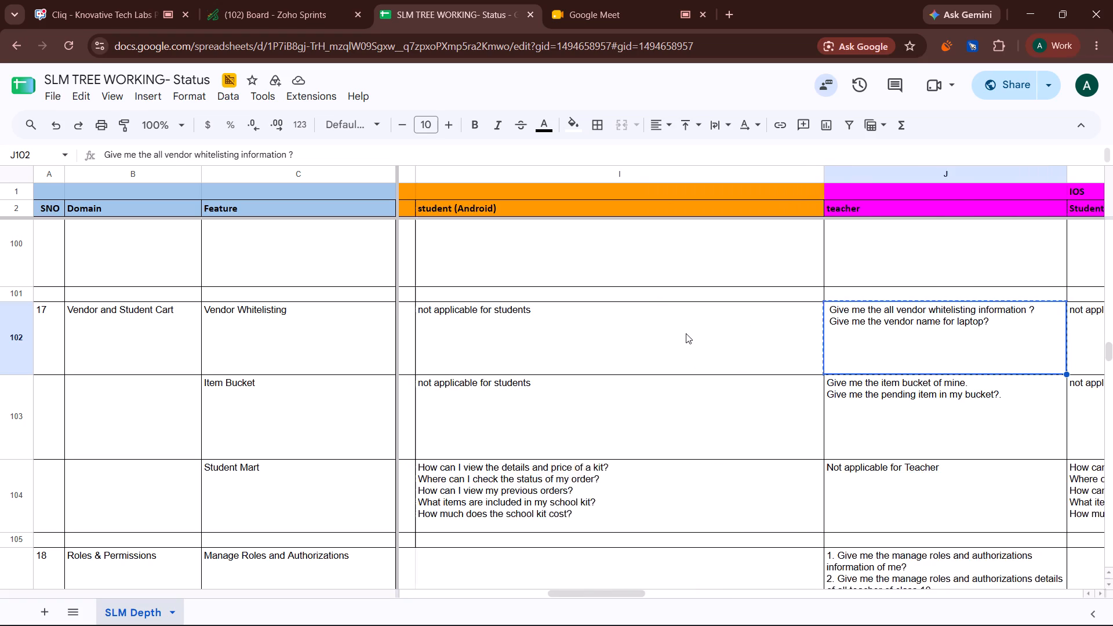
scroll(686, 333, right, 3)
scroll(686, 333, left, 2)
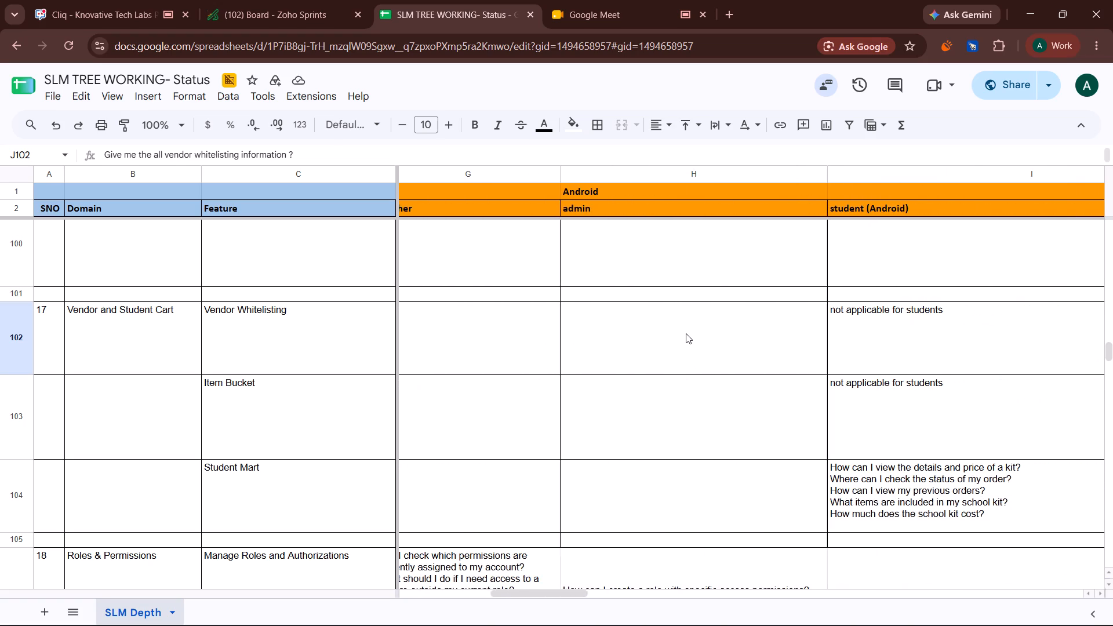
scroll(686, 333, left, 1)
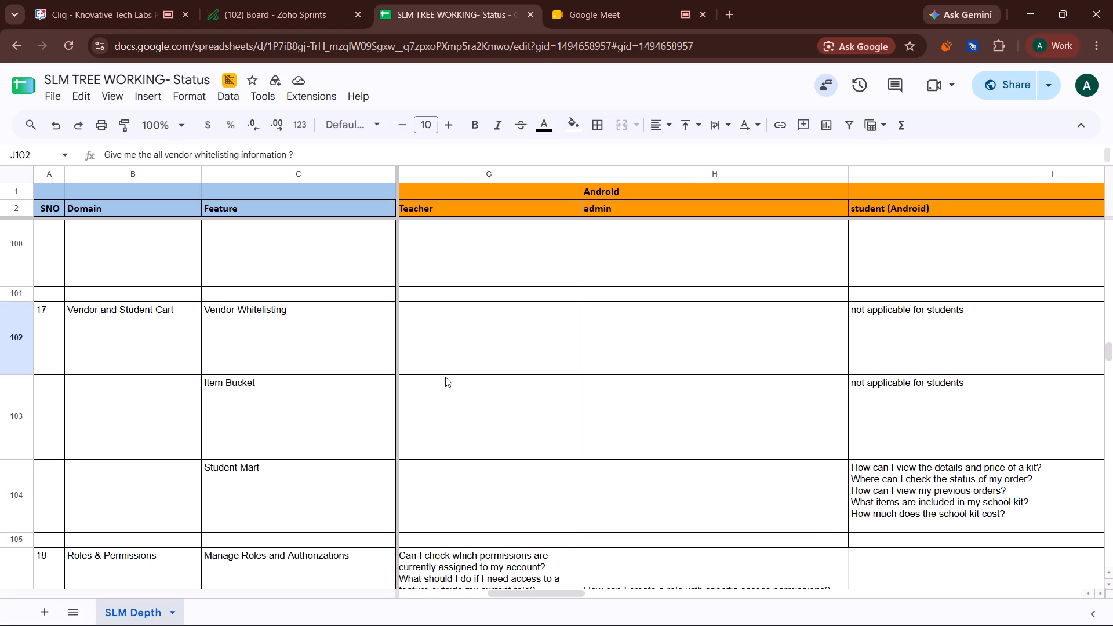
scroll(445, 377, down, 2)
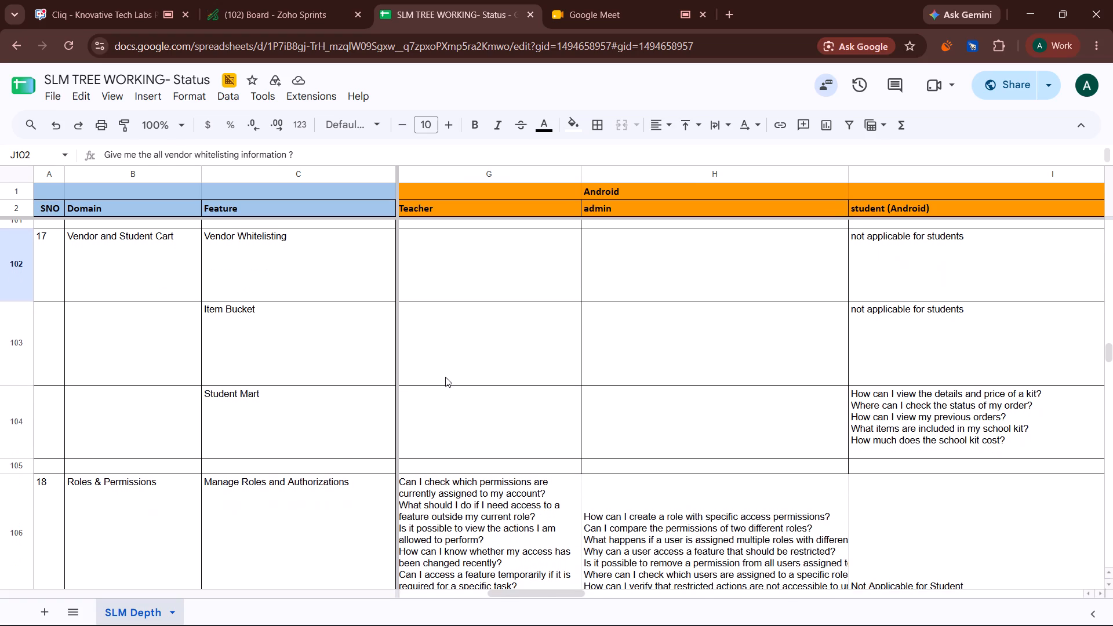
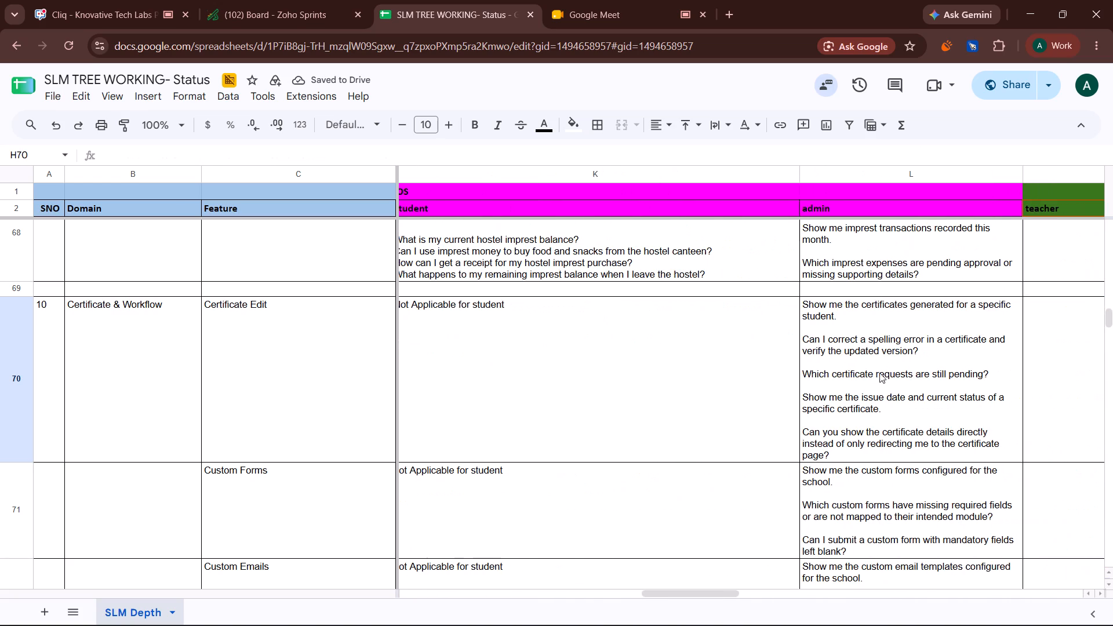
click(850, 369)
key(ctrl+c)
scroll(850, 369, right, 8)
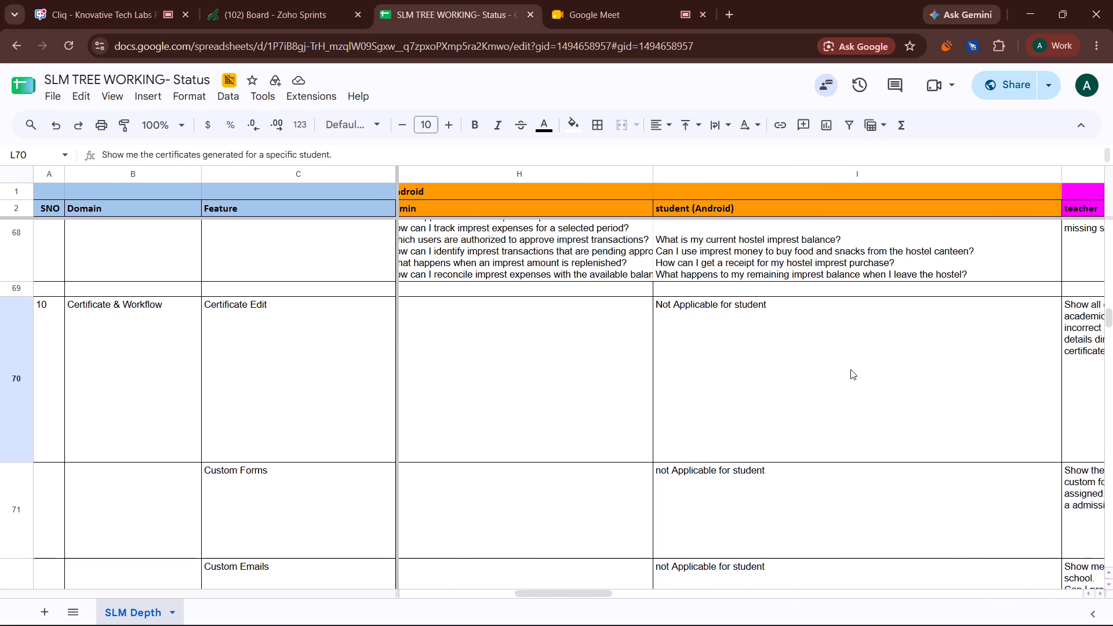
scroll(850, 369, right, 1)
scroll(655, 352, right, 2)
click(655, 352)
key(ctrl+v)
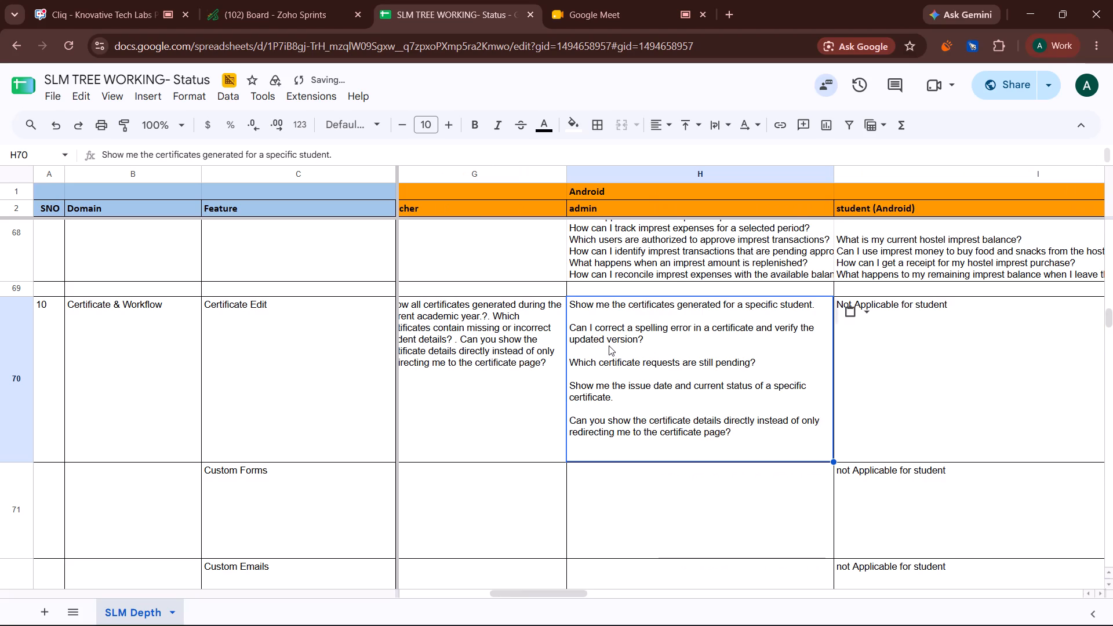
key(Return)
key(Return)
Copy the Custom Forms row's iOS teacher questions into its Android Teacher cell.
scroll(609, 345, left, 4)
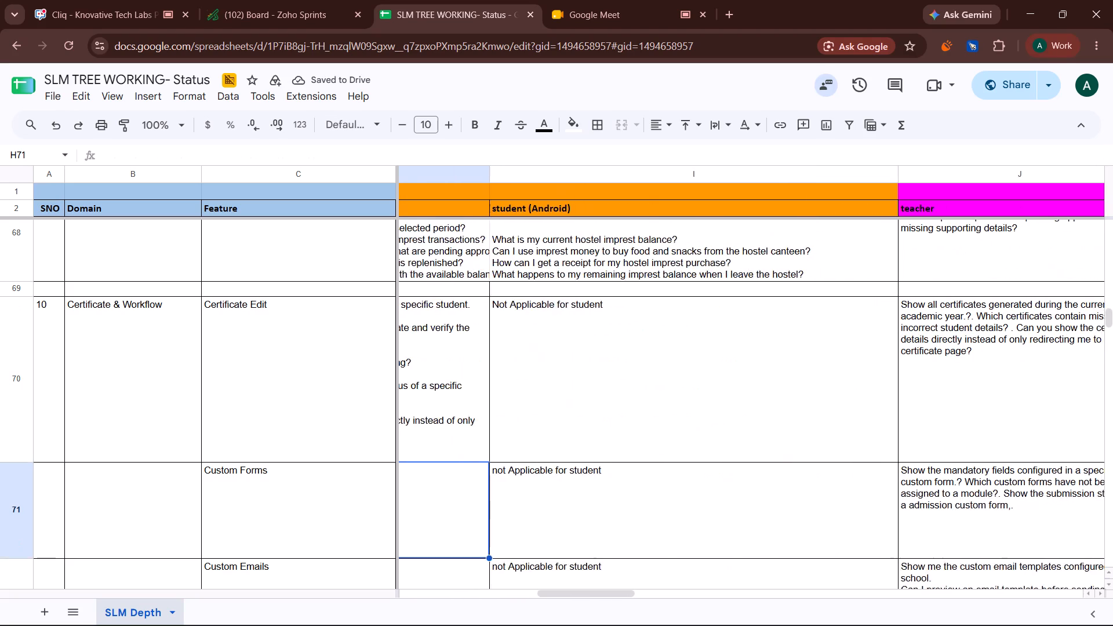
scroll(609, 345, left, 3)
scroll(755, 435, down, 1)
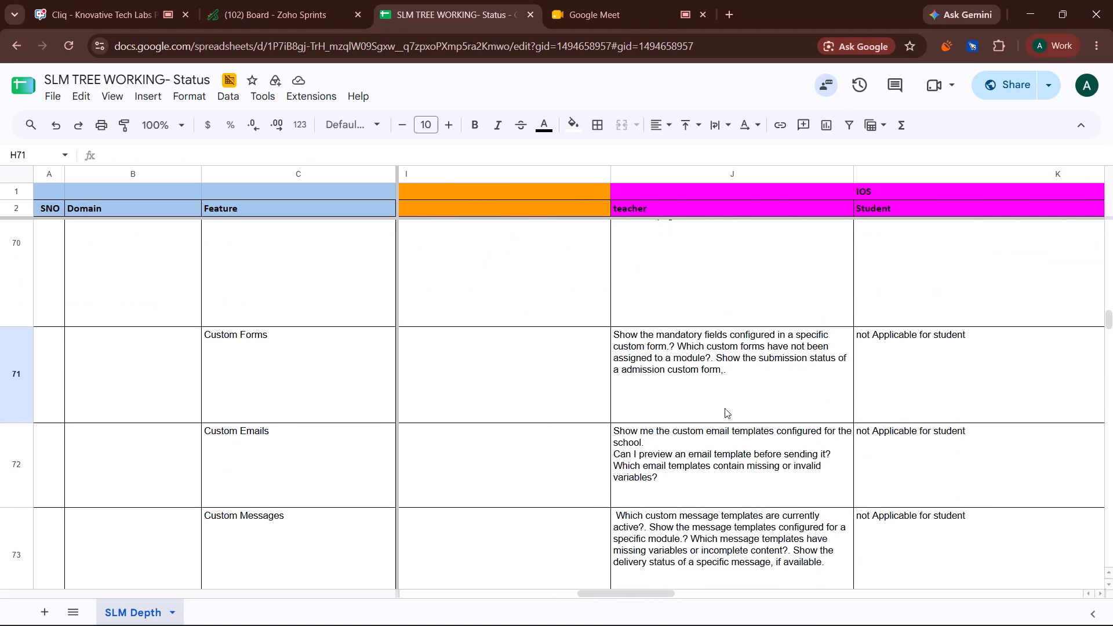
click(721, 401)
key(ctrl+c)
scroll(721, 401, right, 6)
click(624, 390)
key(ctrl+v)
key(Return)
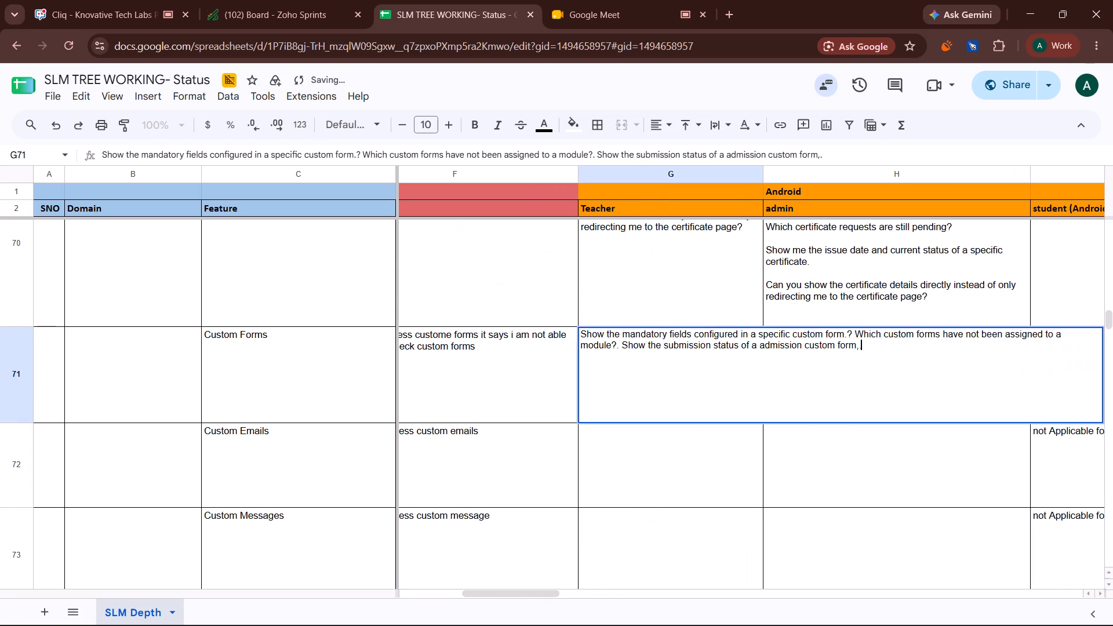
key(Return)
Copy the Custom Forms row's iOS admin questions into its Android admin cell.
key(Right)
scroll(624, 390, left, 1)
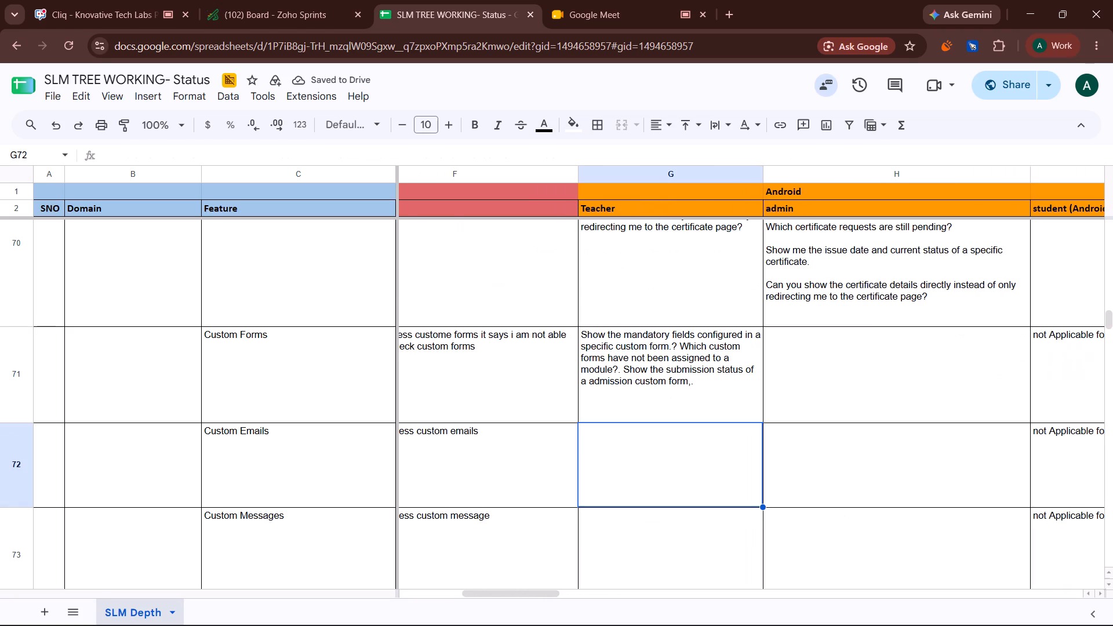
scroll(624, 390, left, 8)
scroll(853, 330, left, 2)
click(888, 372)
key(ctrl+c)
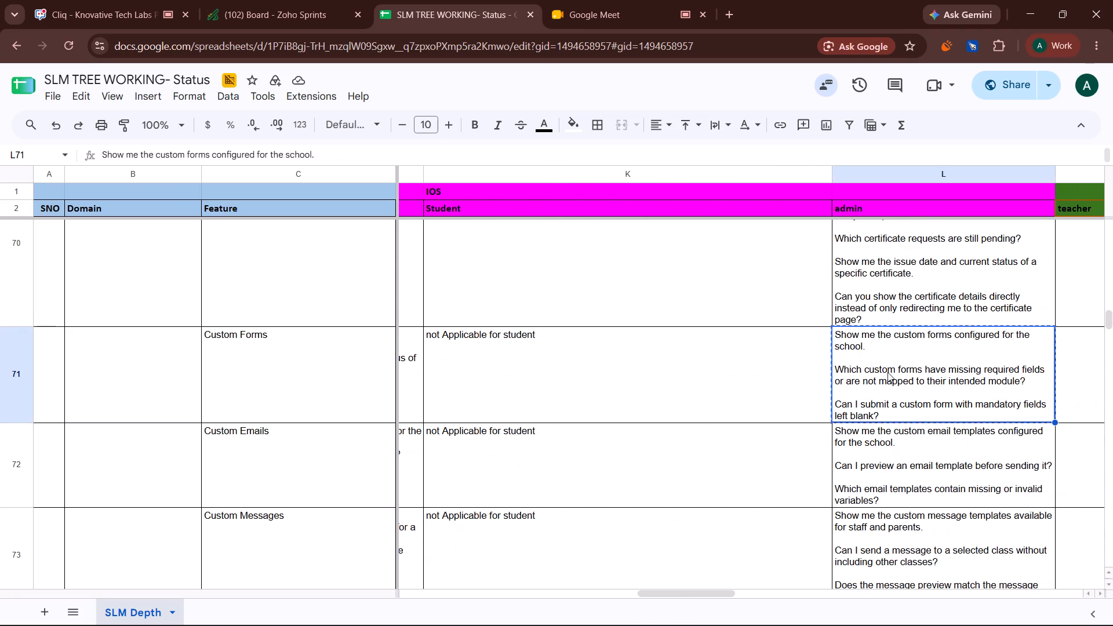
scroll(888, 372, right, 8)
click(805, 355)
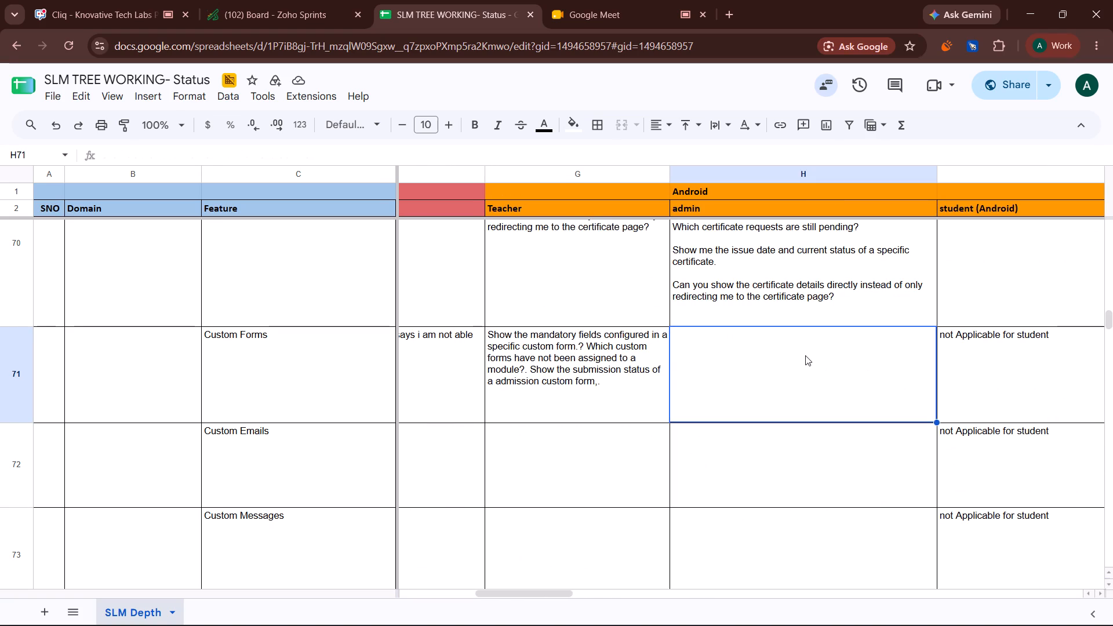
key(ctrl+v)
key(Return)
key(Return)
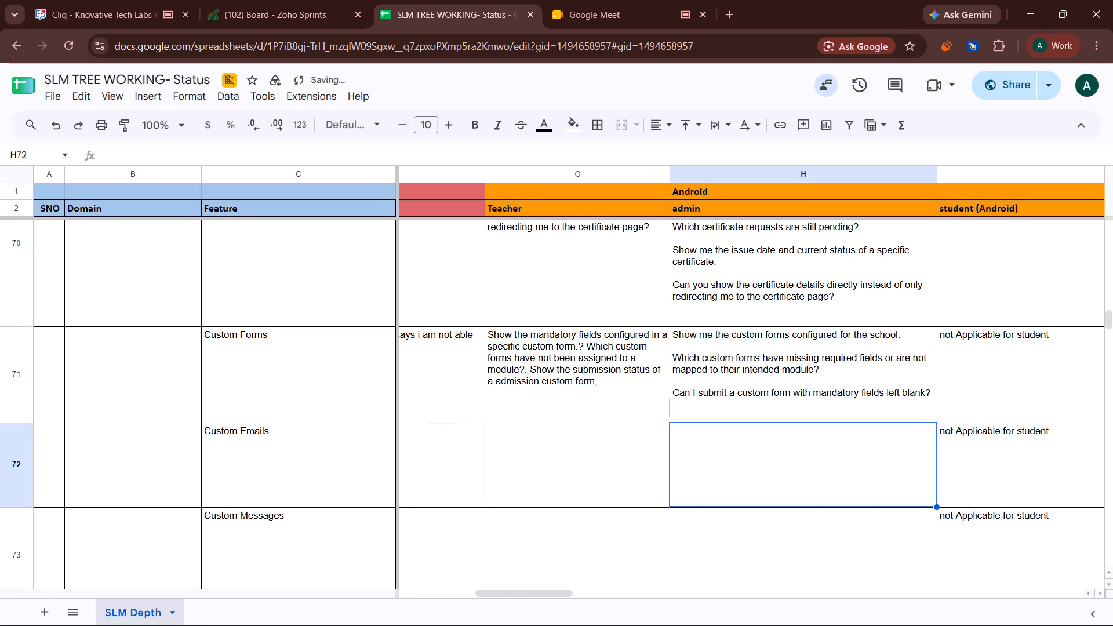
Copy the Custom Emails row's iOS teacher questions into its Android Teacher cell.
click(538, 447)
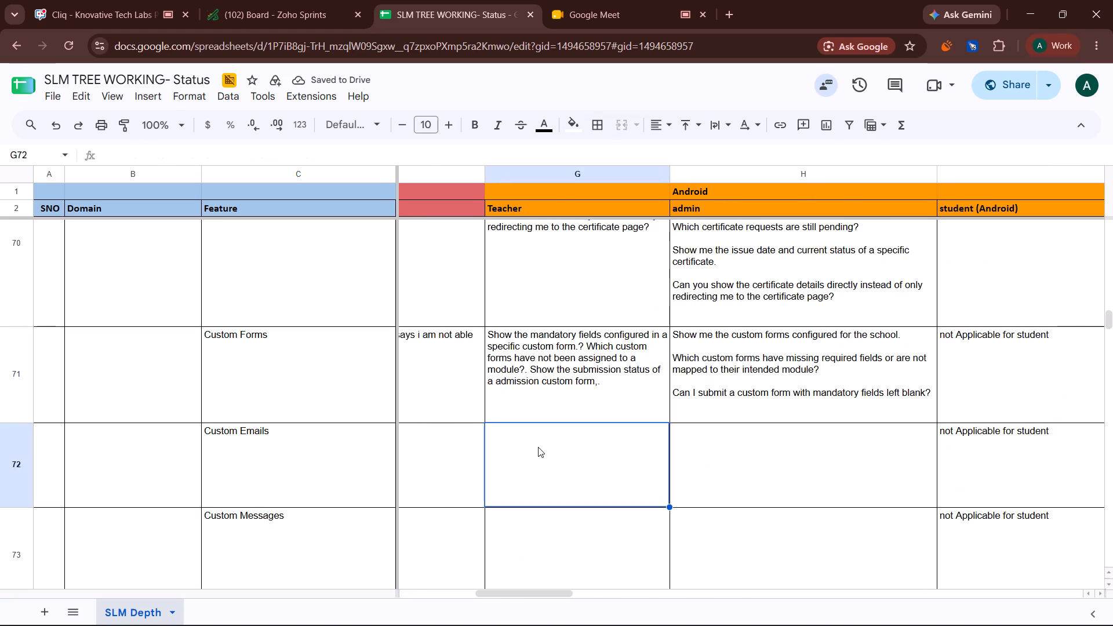
scroll(538, 447, left, 7)
click(768, 456)
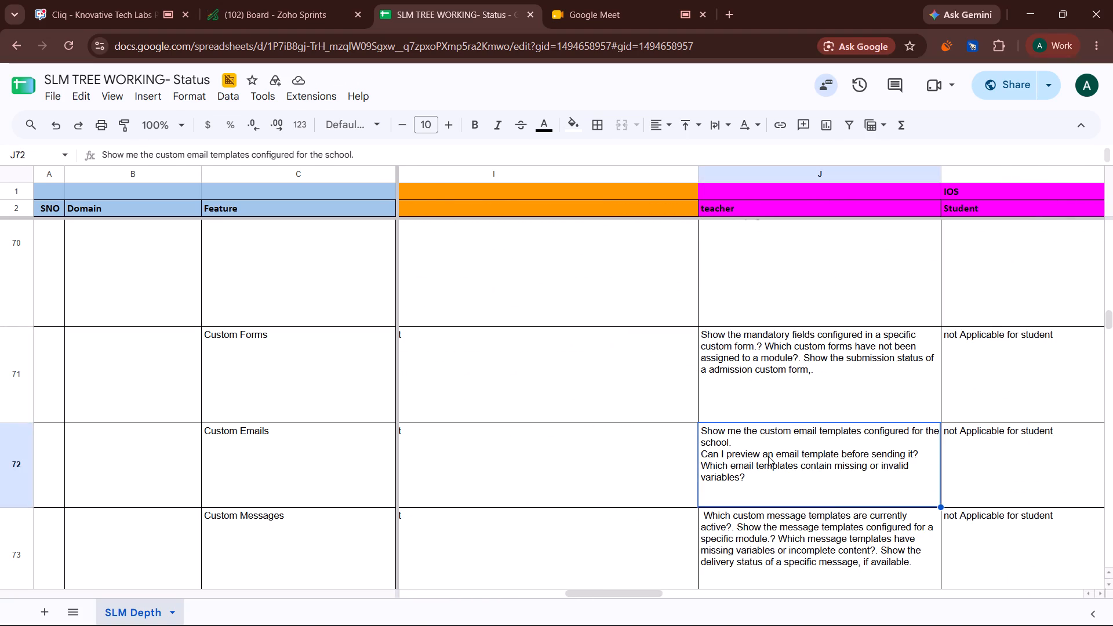
key(ctrl+c)
scroll(768, 456, right, 8)
click(754, 457)
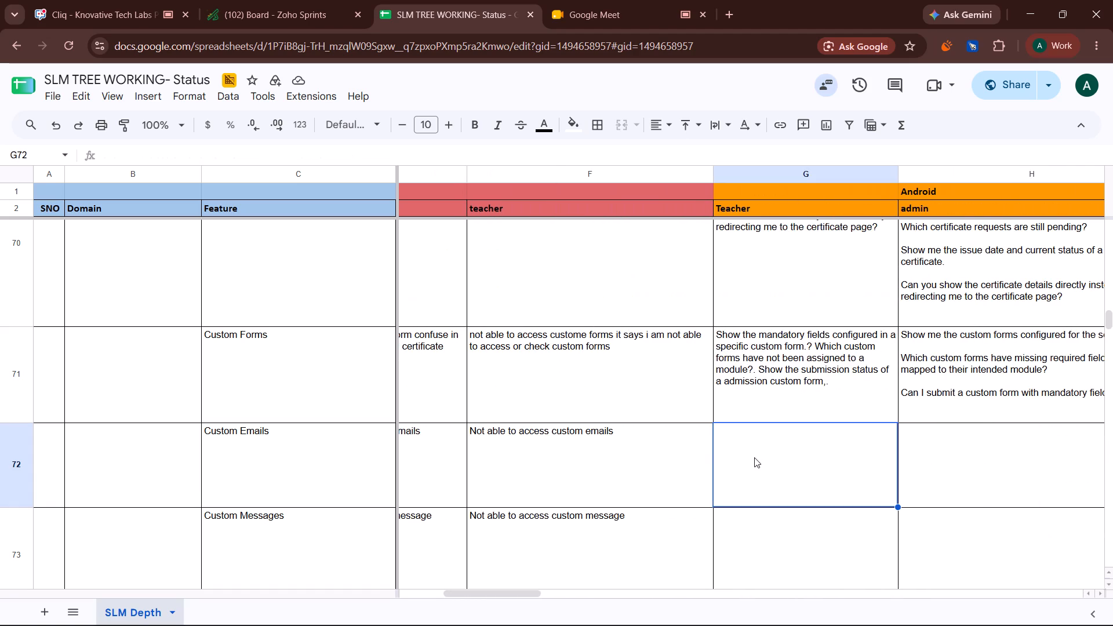
key(ctrl+v)
key(Return)
key(Return)
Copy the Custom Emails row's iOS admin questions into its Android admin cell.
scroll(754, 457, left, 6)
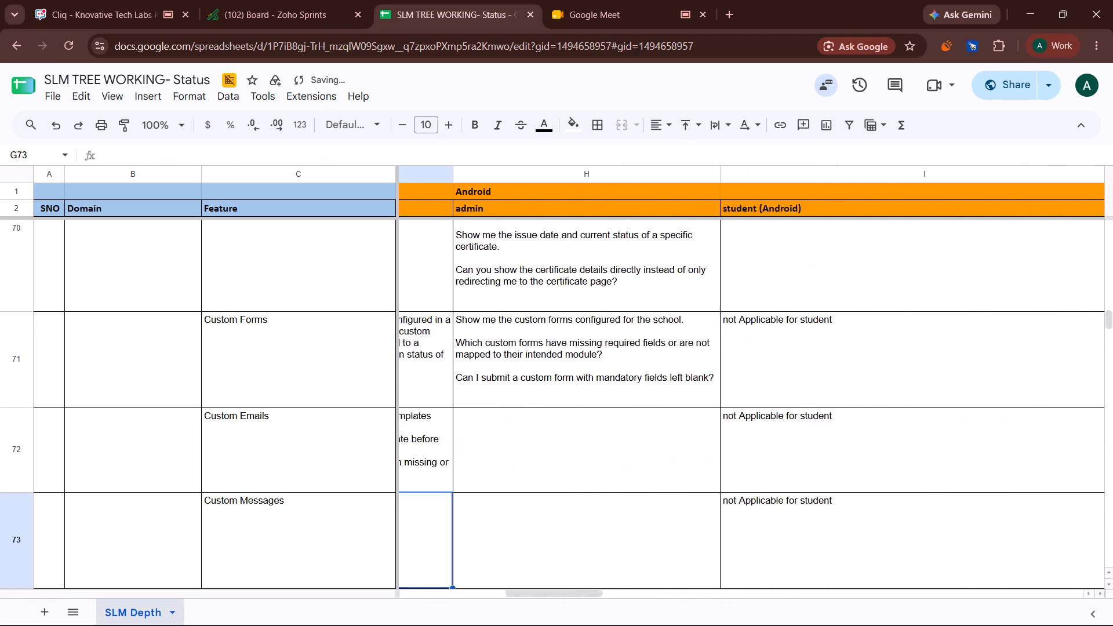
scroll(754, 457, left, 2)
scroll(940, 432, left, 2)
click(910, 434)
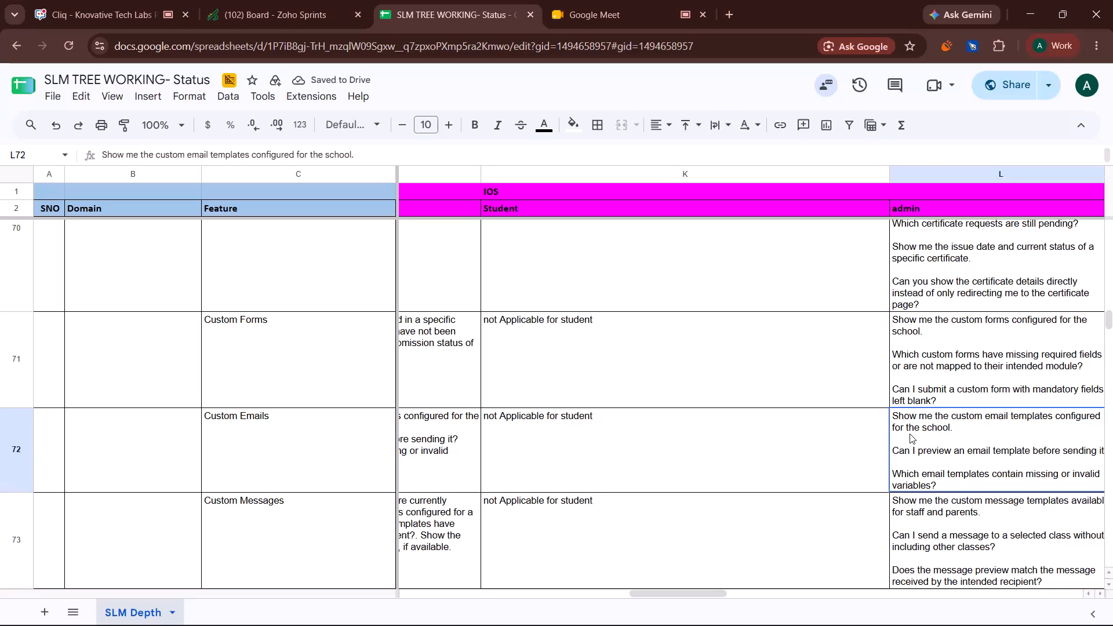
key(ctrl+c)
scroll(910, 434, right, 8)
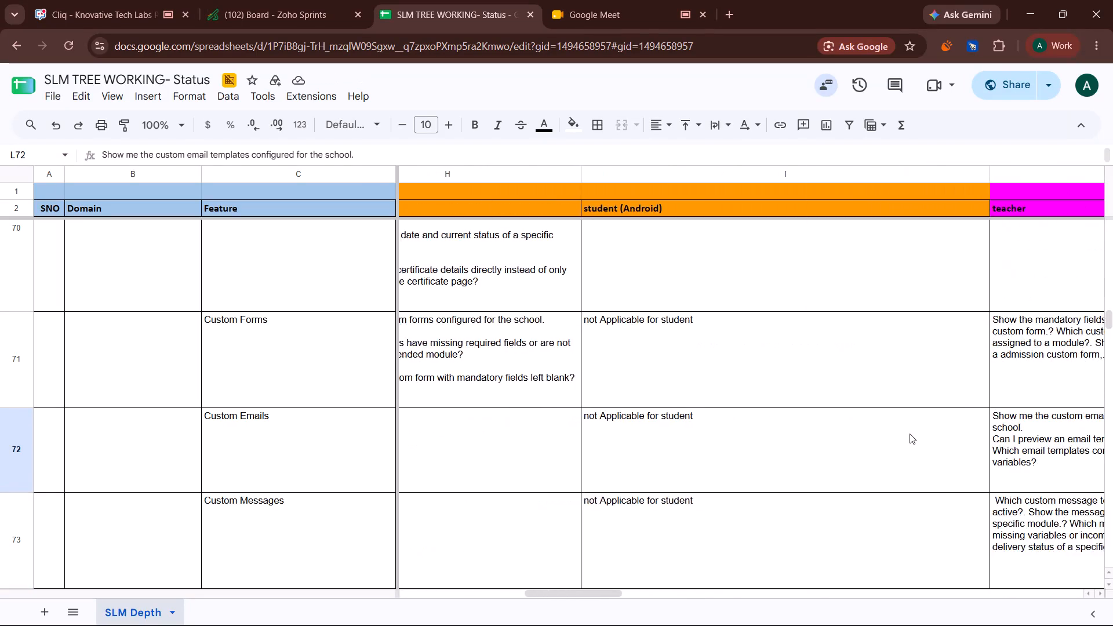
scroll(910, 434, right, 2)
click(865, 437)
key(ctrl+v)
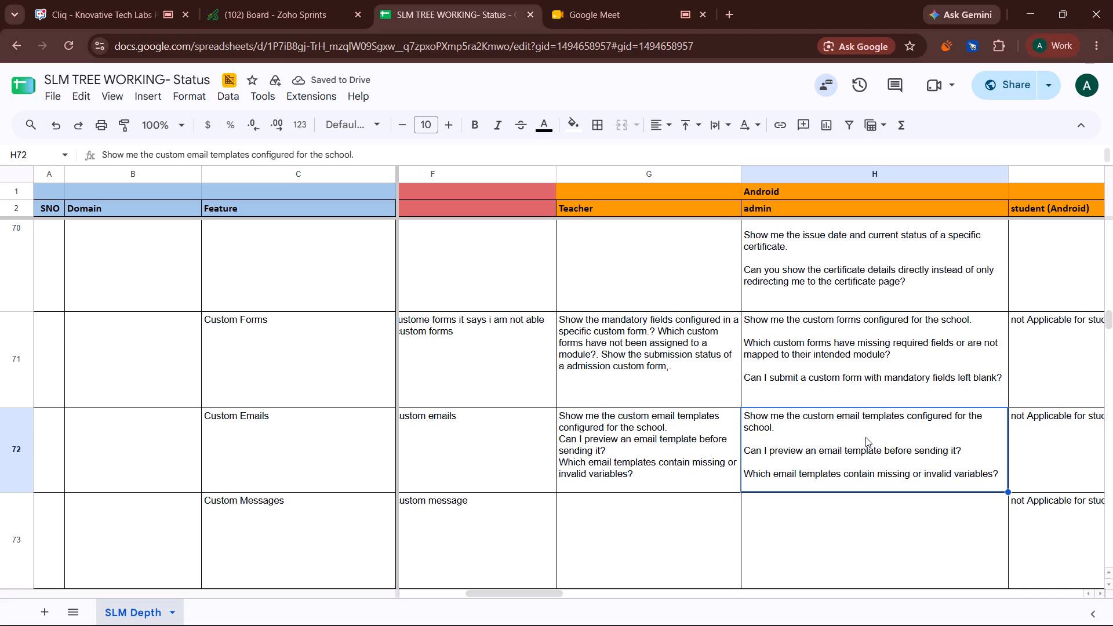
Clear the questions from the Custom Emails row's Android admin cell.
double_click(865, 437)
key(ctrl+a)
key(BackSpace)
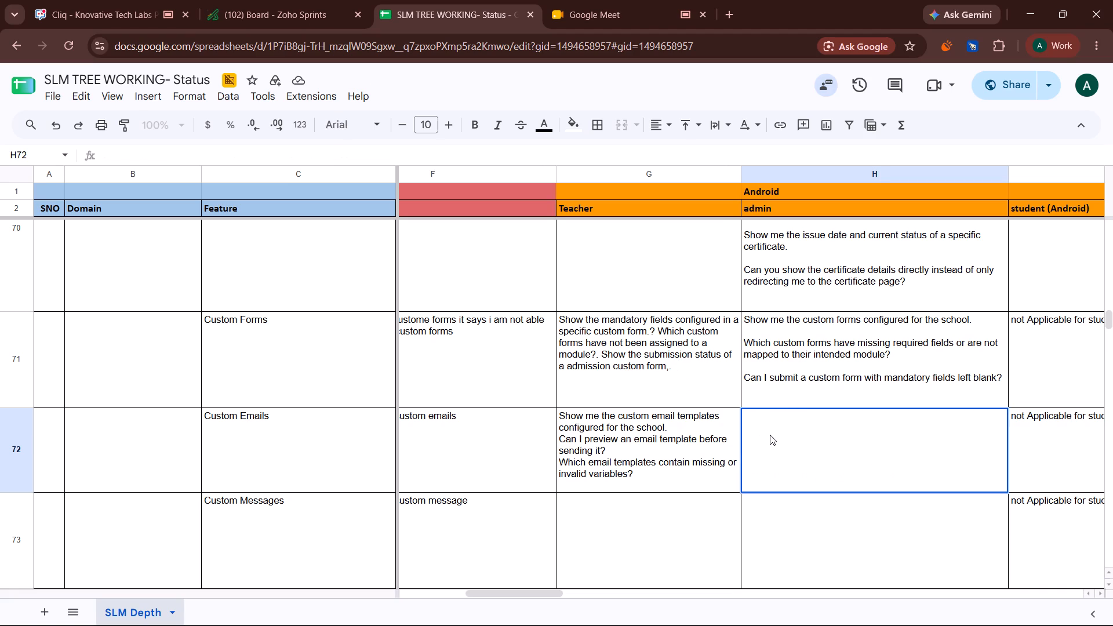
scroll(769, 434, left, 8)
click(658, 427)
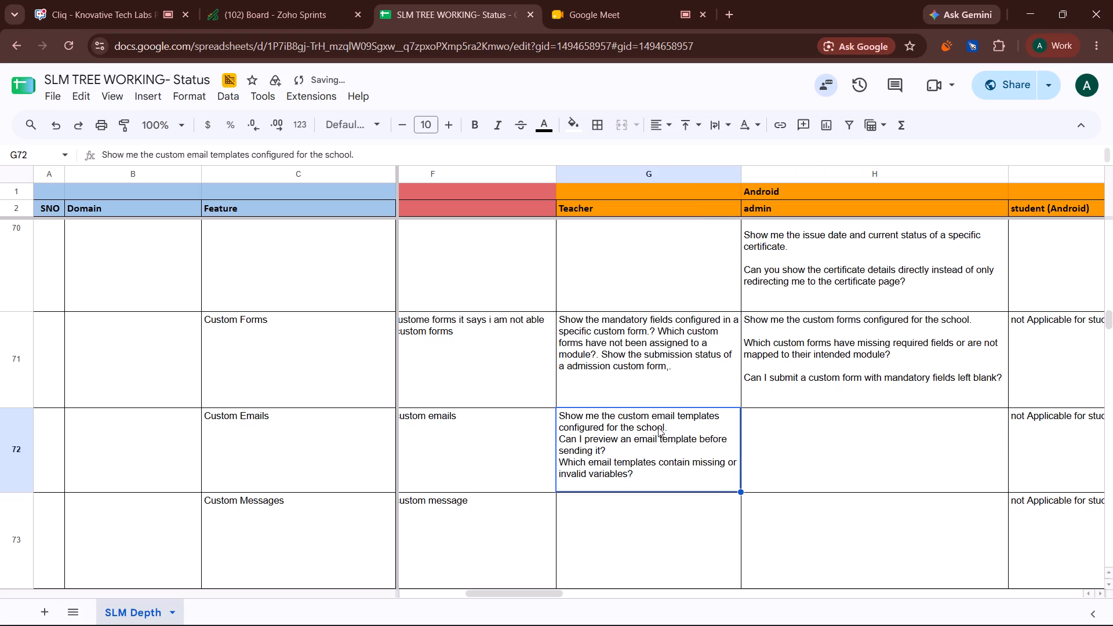
Copy the Complete Reporting row's iOS teacher questions into its Android Teacher cell.
scroll(658, 427, down, 2)
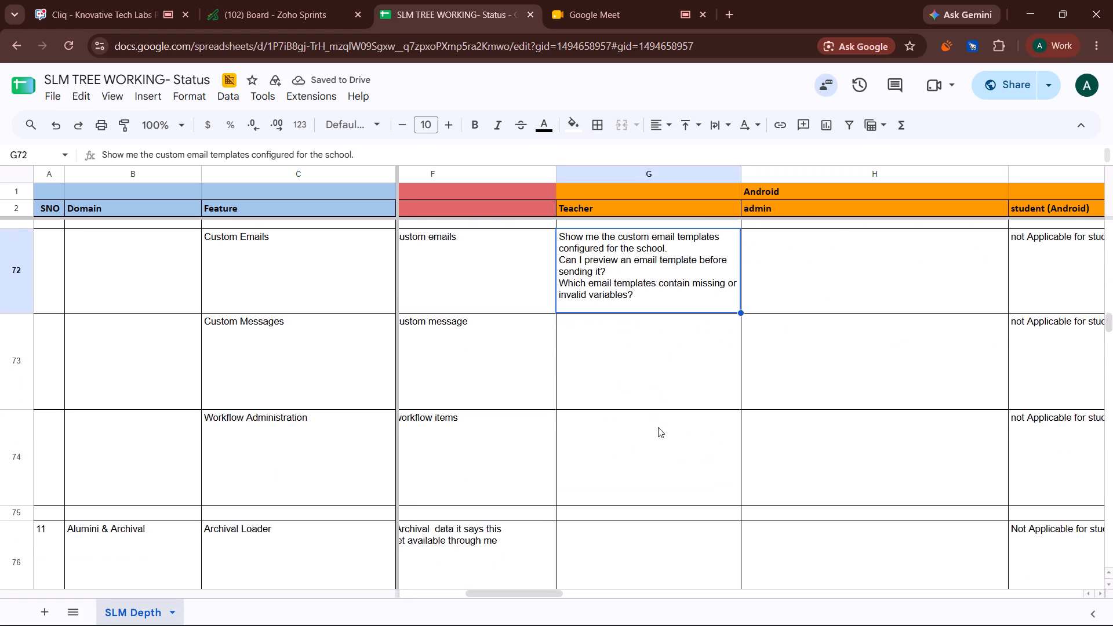
scroll(658, 427, down, 2)
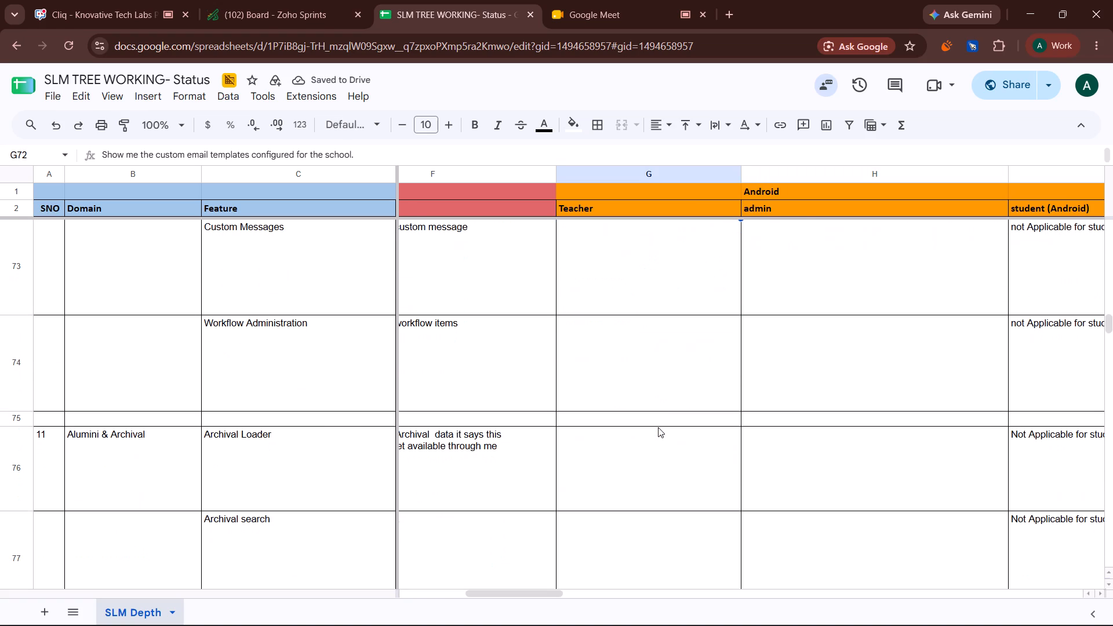
click(619, 363)
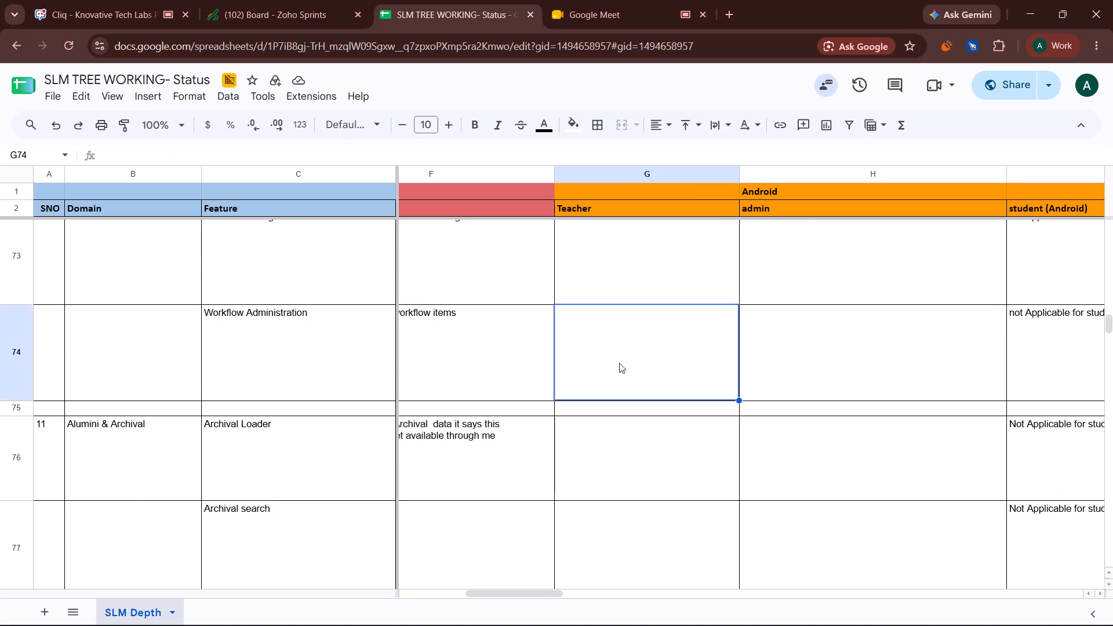
scroll(619, 363, down, 6)
scroll(619, 363, up, 1)
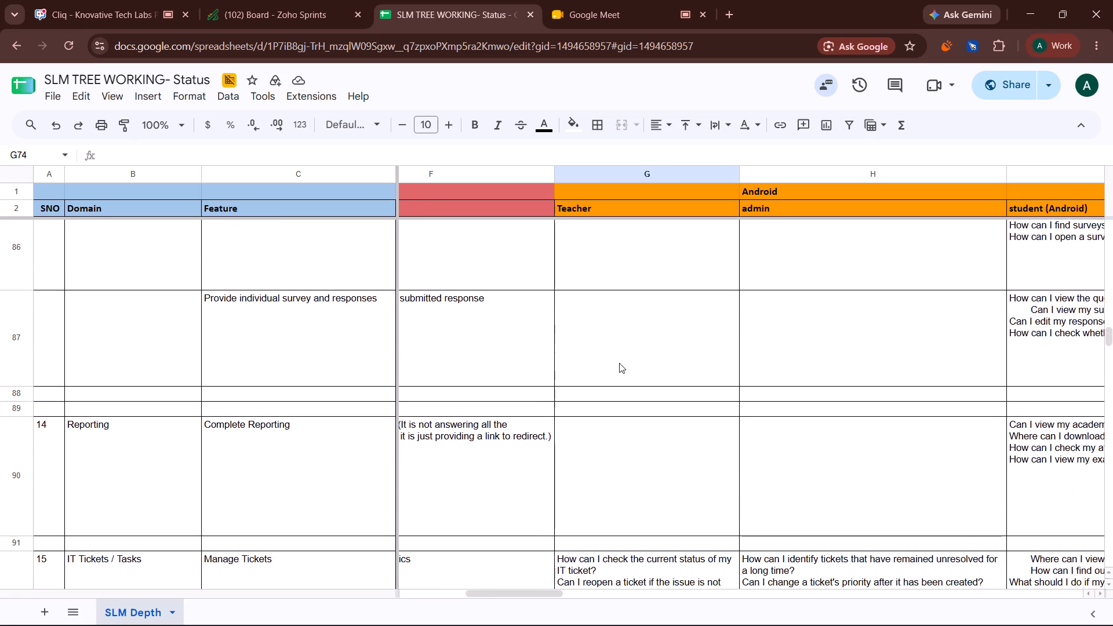
scroll(619, 363, up, 2)
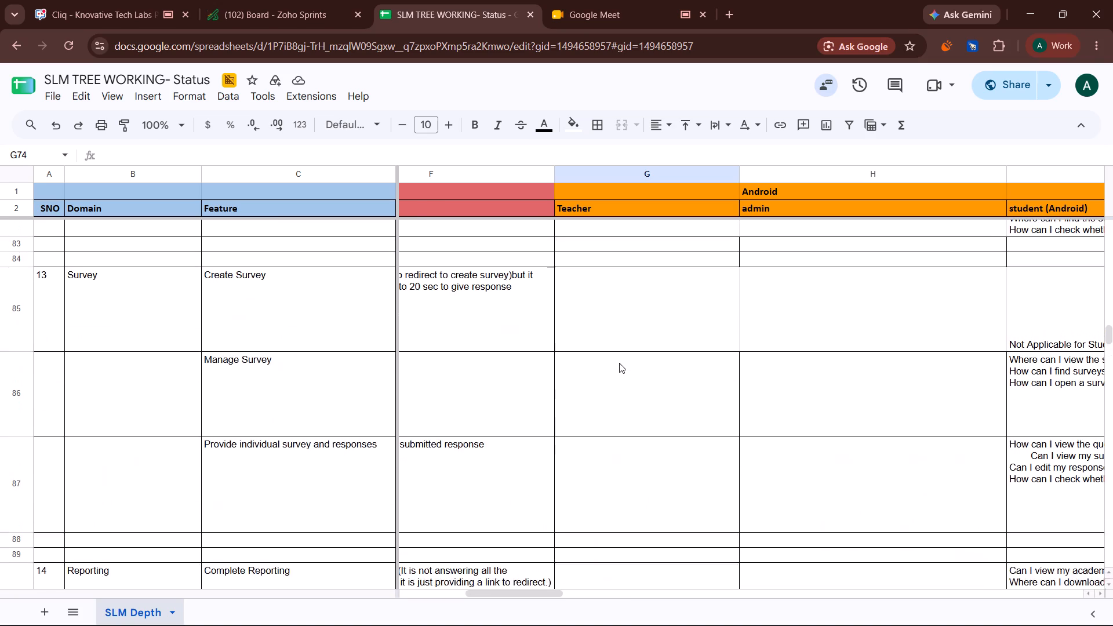
scroll(619, 363, up, 1)
scroll(619, 363, down, 2)
scroll(619, 363, left, 5)
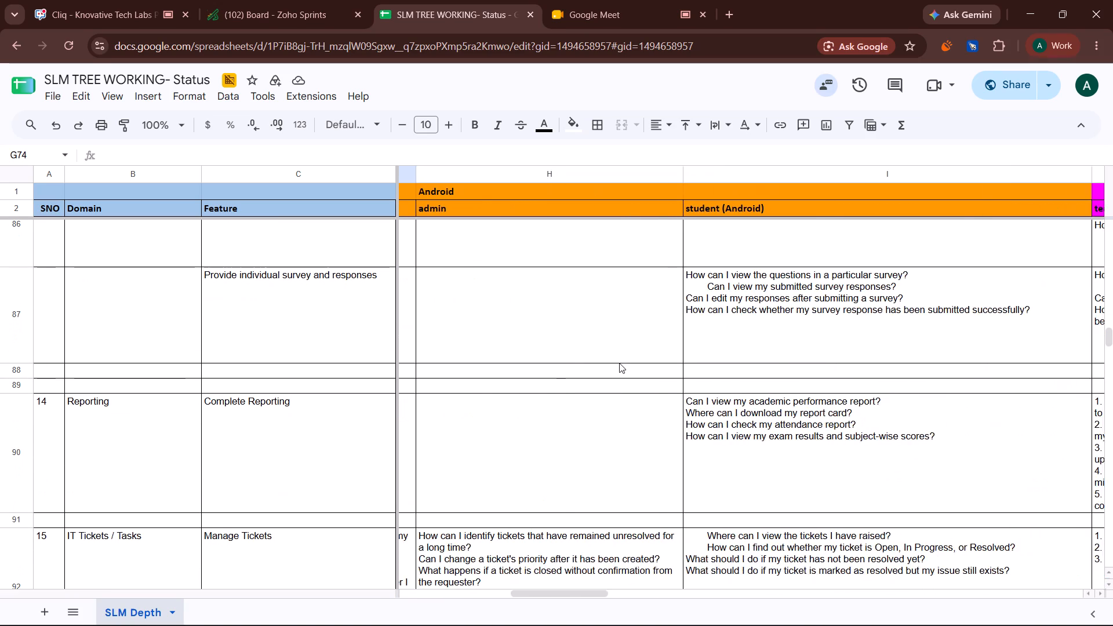
scroll(619, 363, left, 4)
click(744, 419)
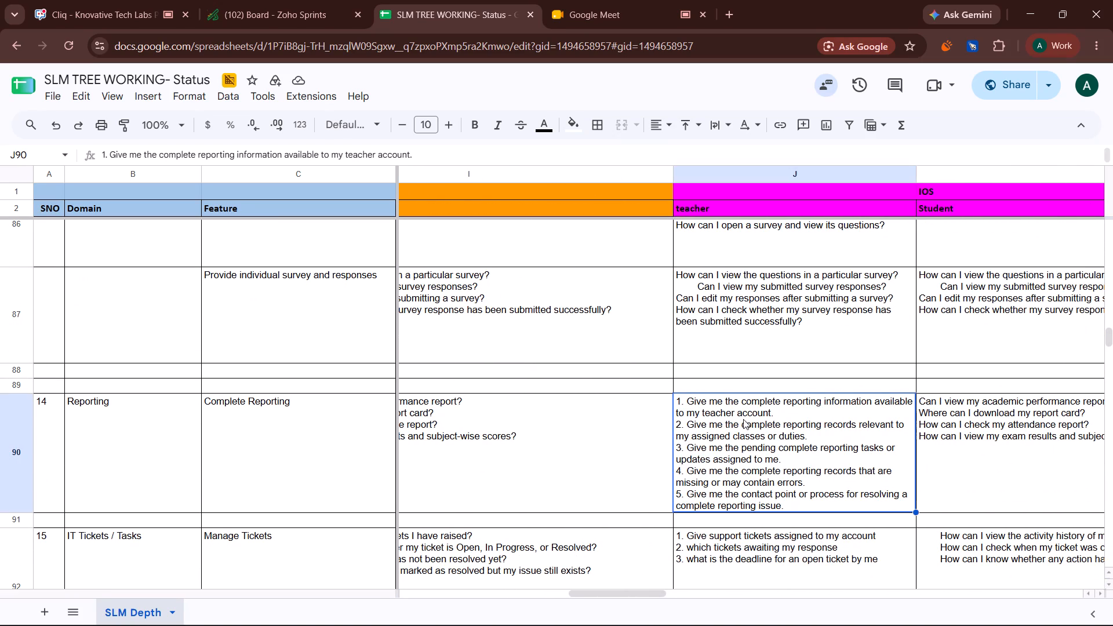
key(ctrl+c)
scroll(740, 417, right, 4)
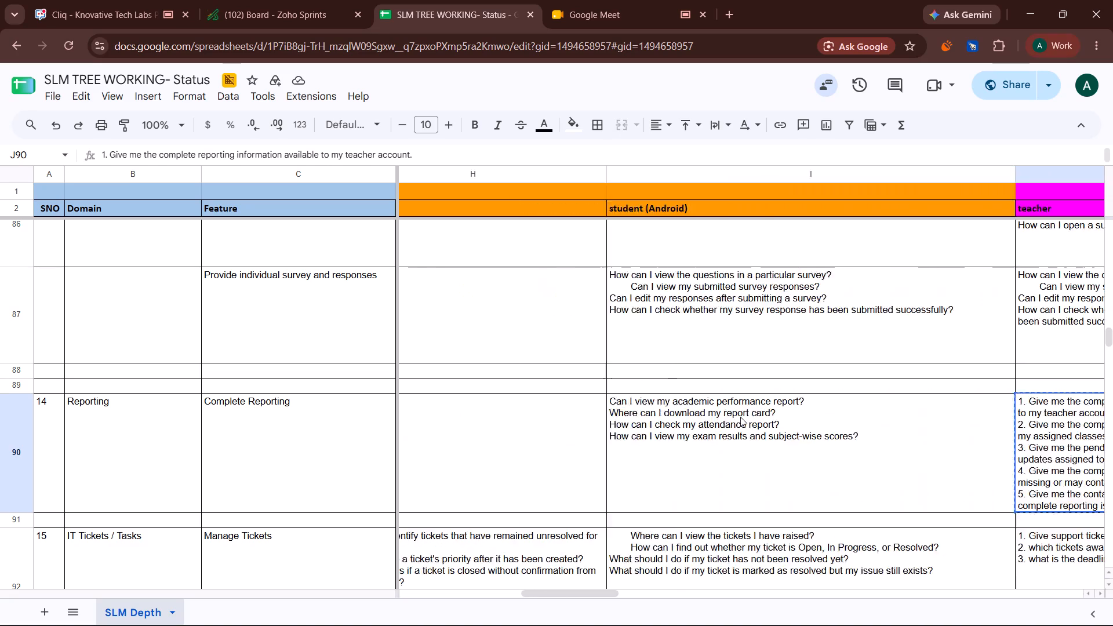
scroll(859, 425, right, 1)
scroll(512, 427, right, 1)
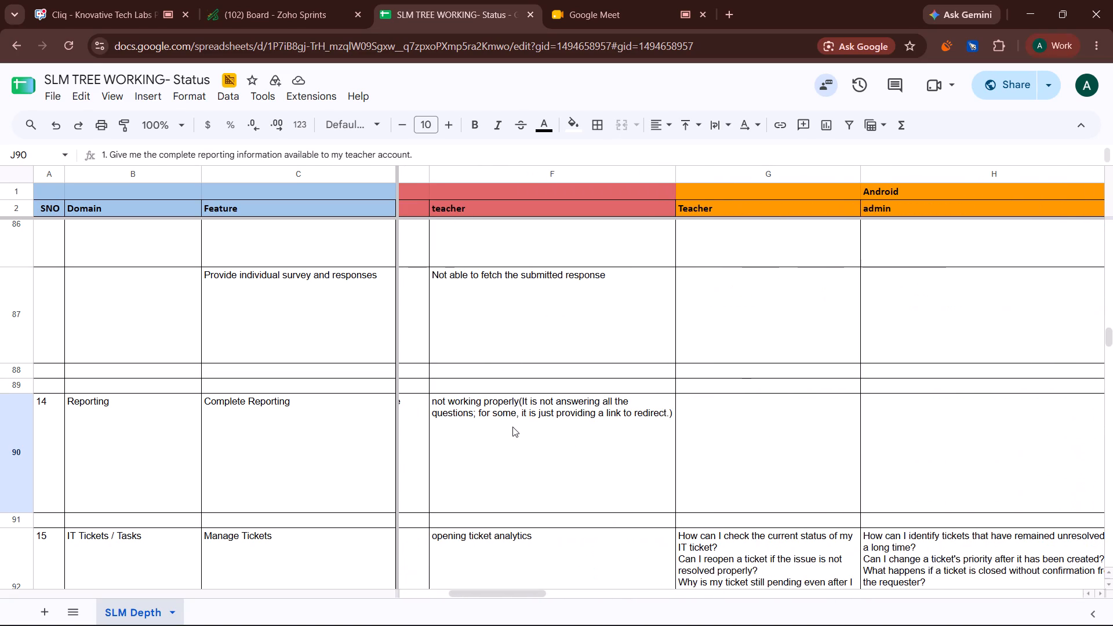
click(688, 416)
key(ctrl+v)
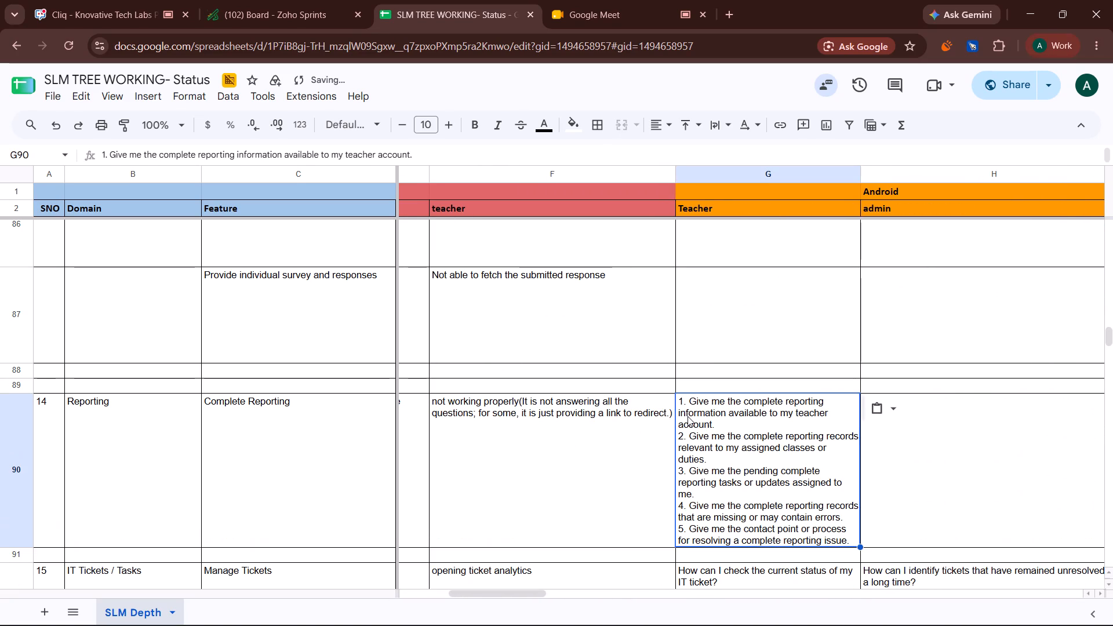
scroll(688, 416, left, 4)
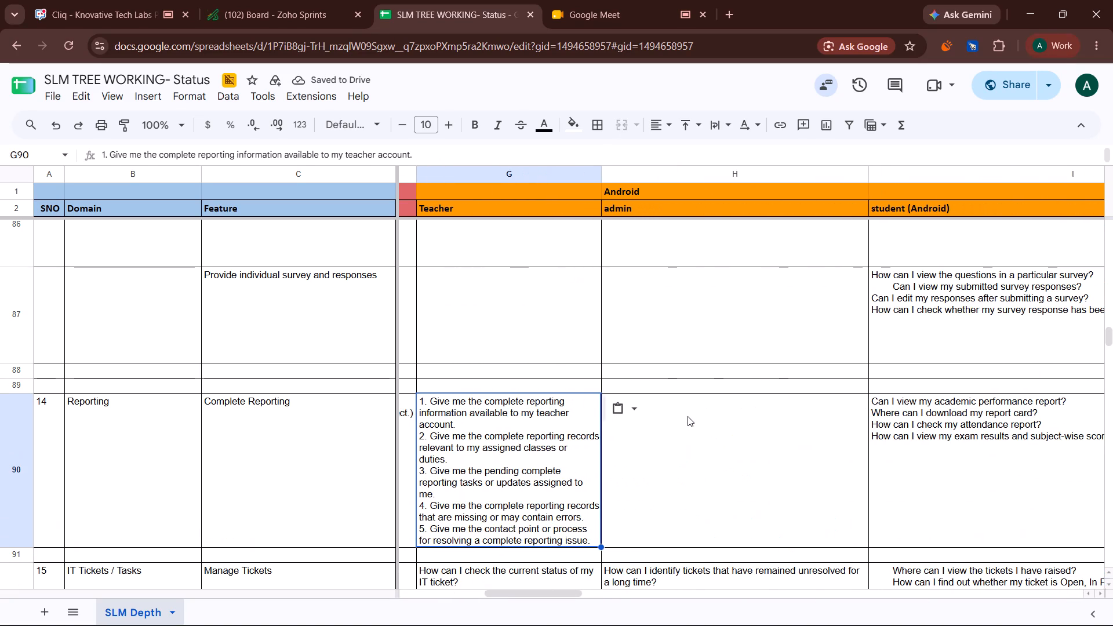
key(Return)
key(Return)
Copy the Complete Reporting row's iOS admin questions into its Android admin cell.
scroll(688, 416, left, 8)
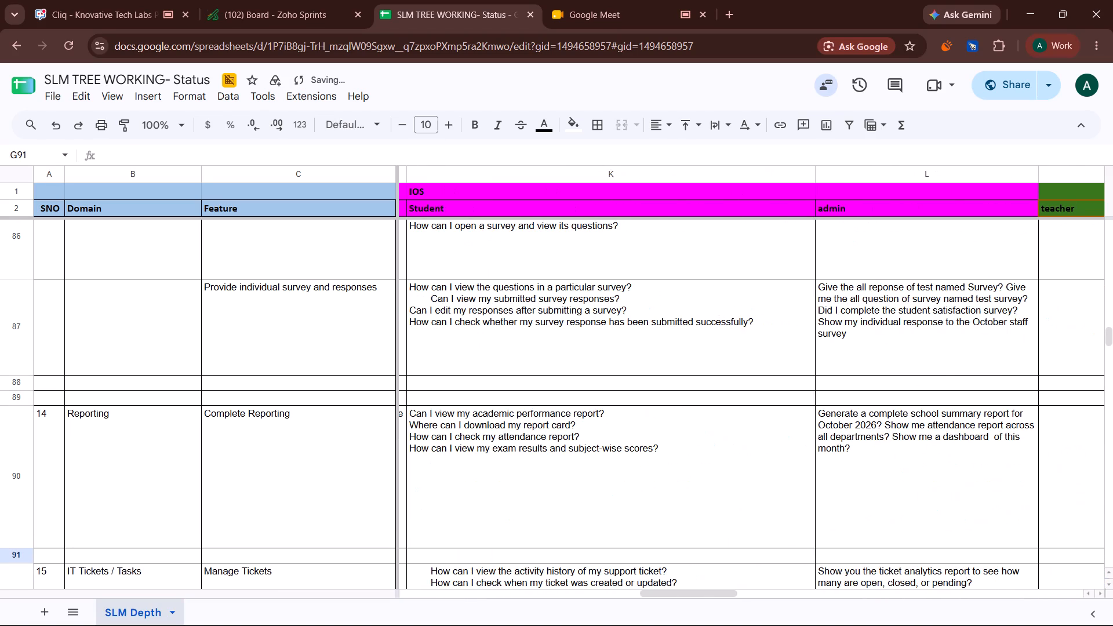
scroll(981, 439, left, 2)
click(725, 443)
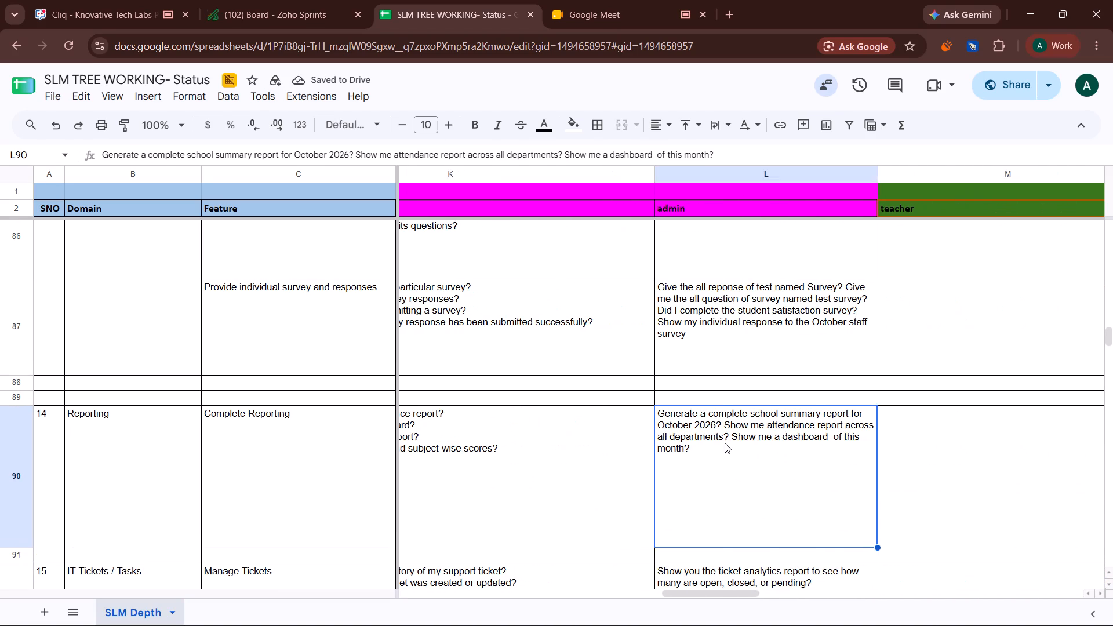
key(ctrl+c)
scroll(725, 443, right, 6)
scroll(556, 454, right, 1)
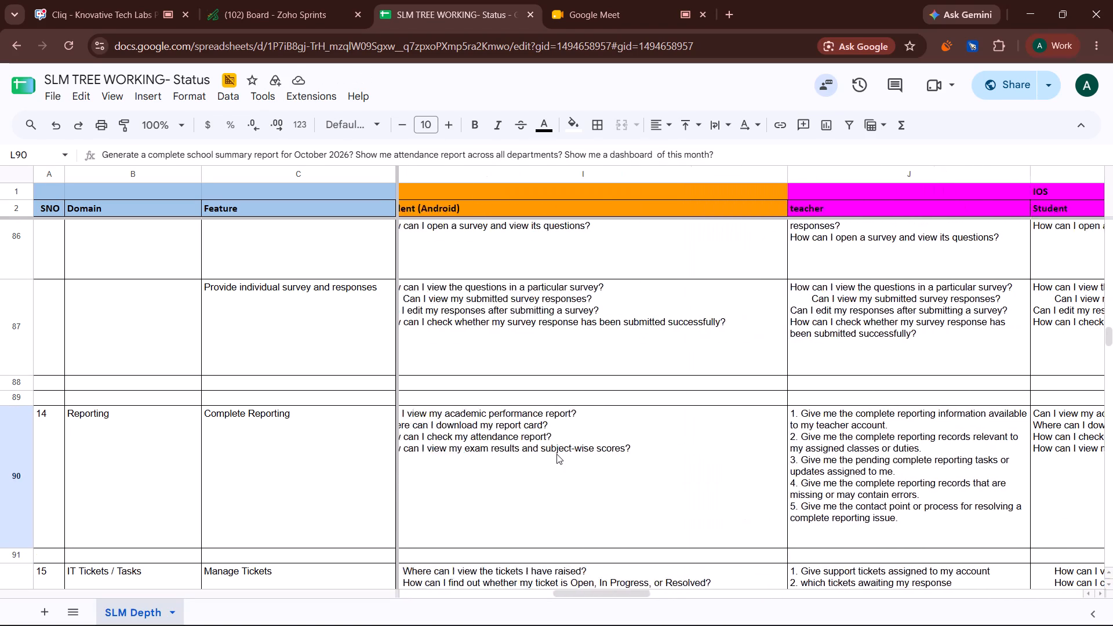
scroll(556, 454, right, 4)
click(556, 454)
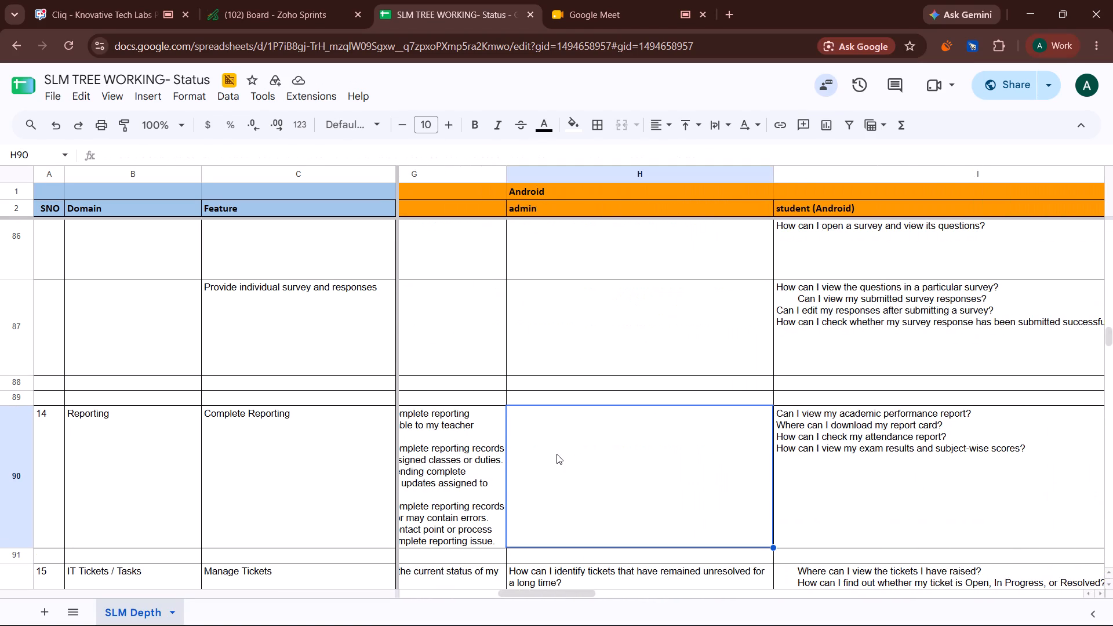
key(ctrl+v)
key(Return)
key(Return)
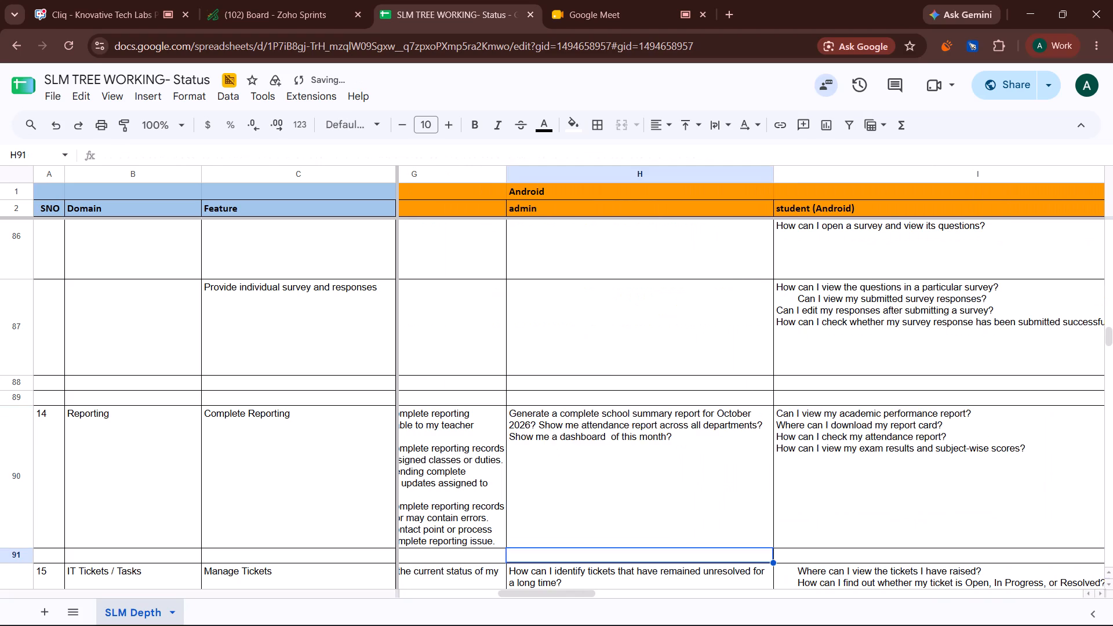
scroll(556, 454, right, 6)
scroll(556, 454, left, 3)
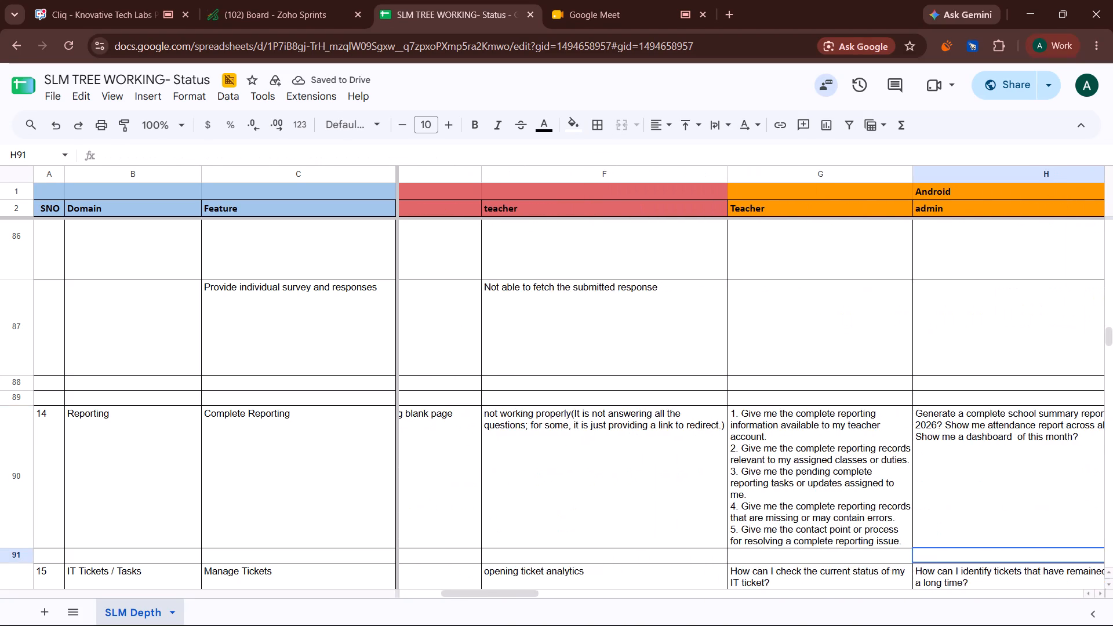
scroll(556, 454, down, 3)
scroll(556, 454, up, 2)
scroll(556, 454, down, 1)
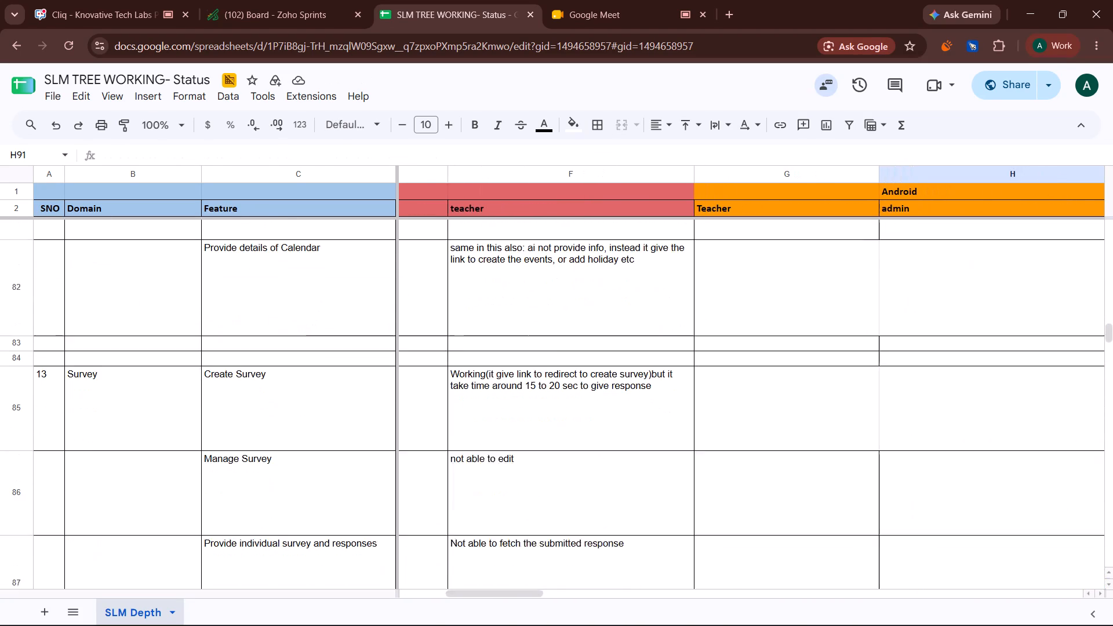
scroll(556, 454, down, 1)
scroll(556, 454, up, 7)
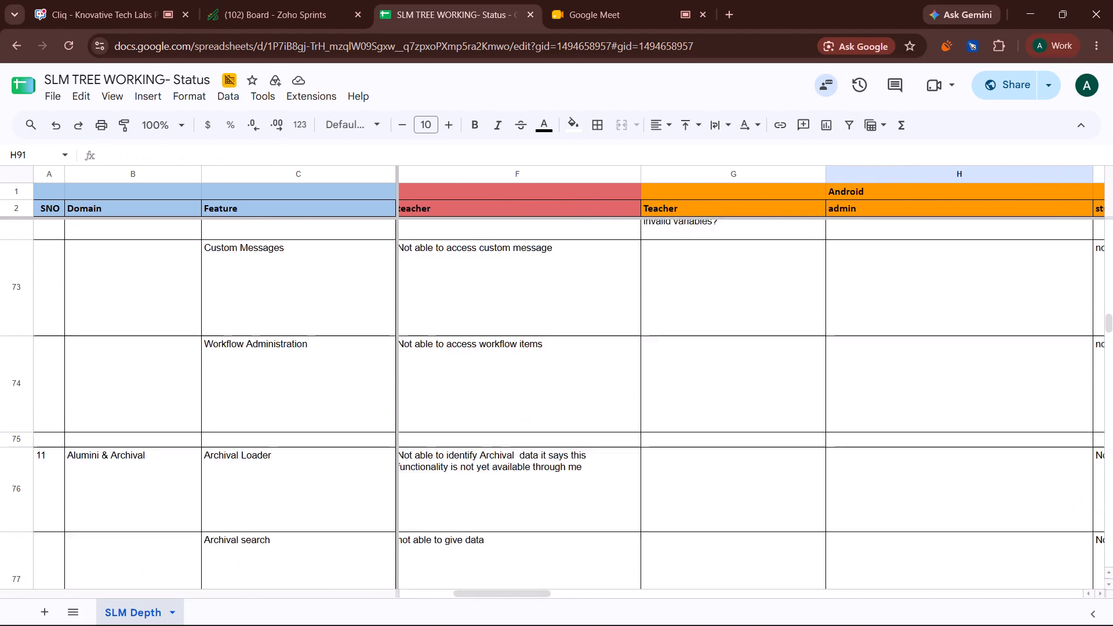
scroll(556, 454, up, 1)
scroll(556, 454, down, 3)
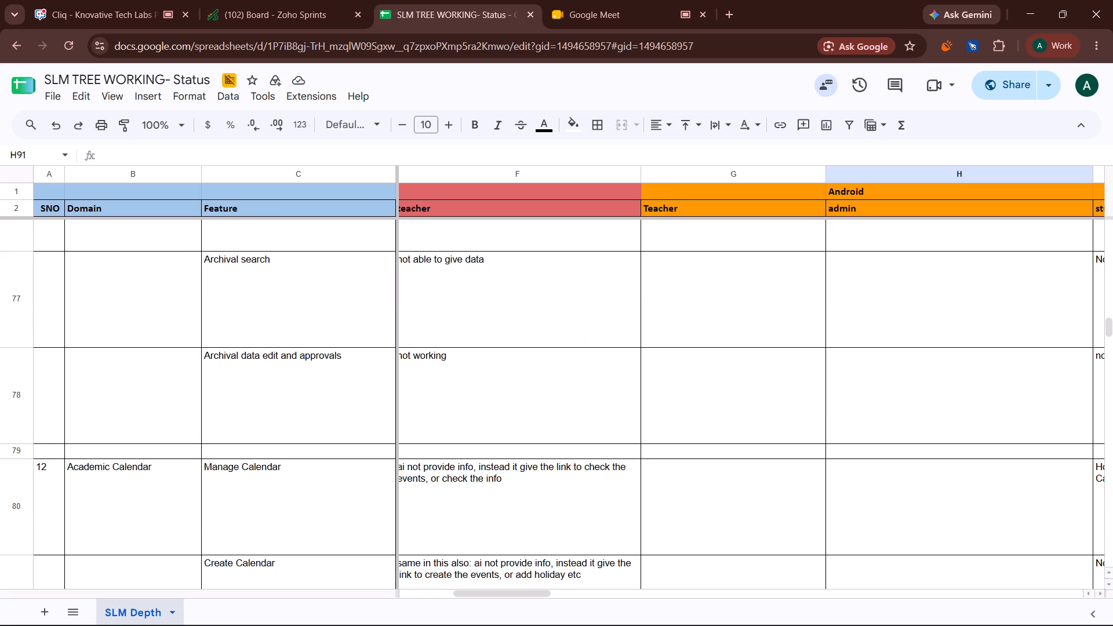
scroll(556, 454, down, 6)
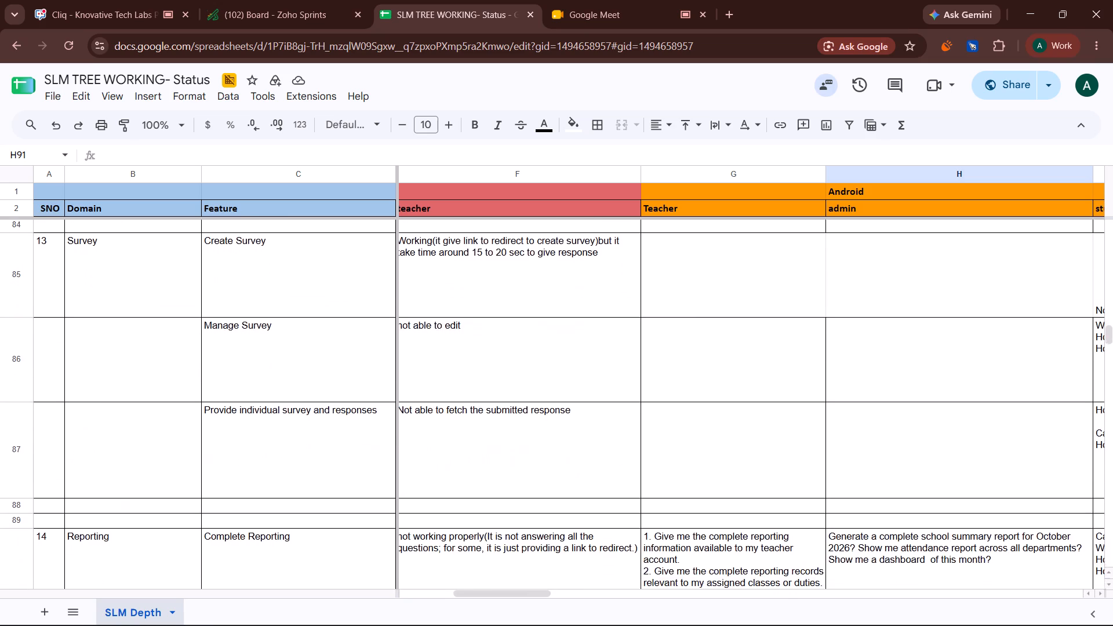
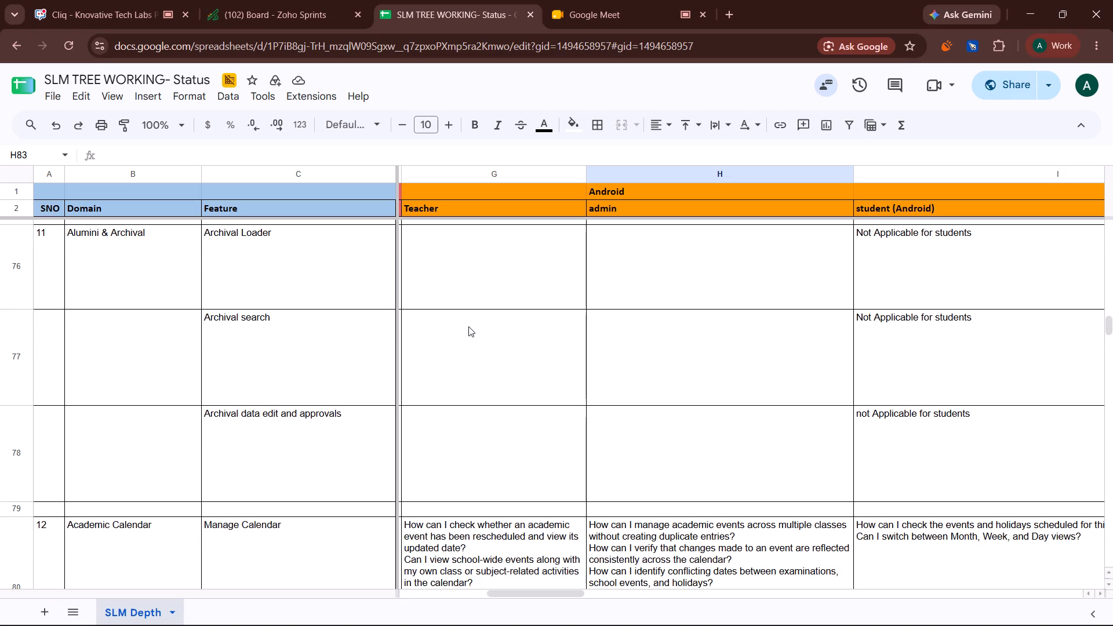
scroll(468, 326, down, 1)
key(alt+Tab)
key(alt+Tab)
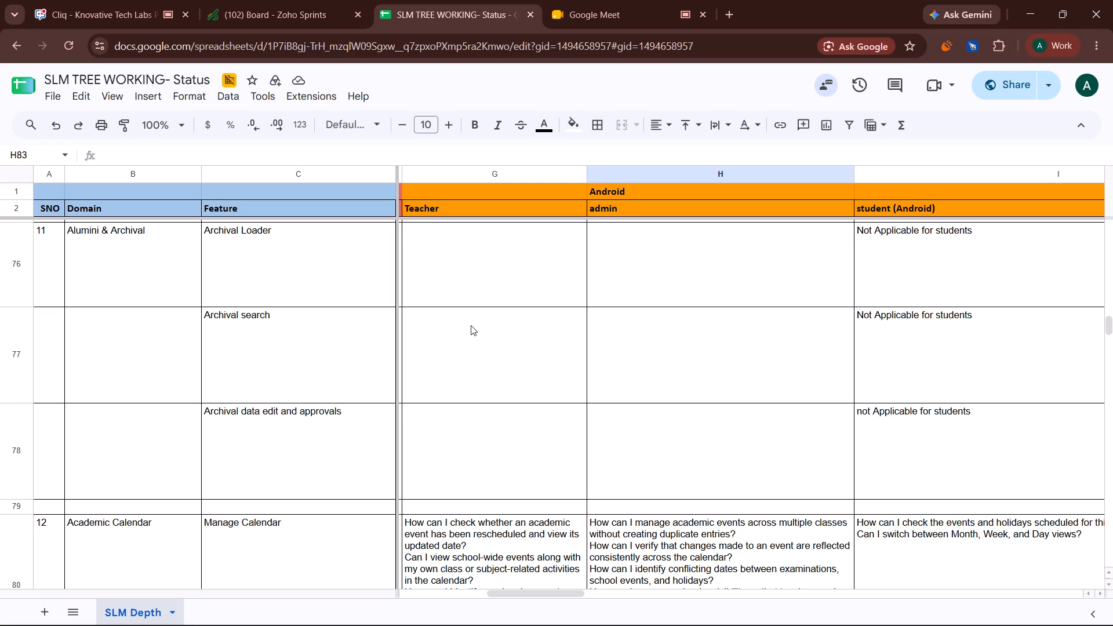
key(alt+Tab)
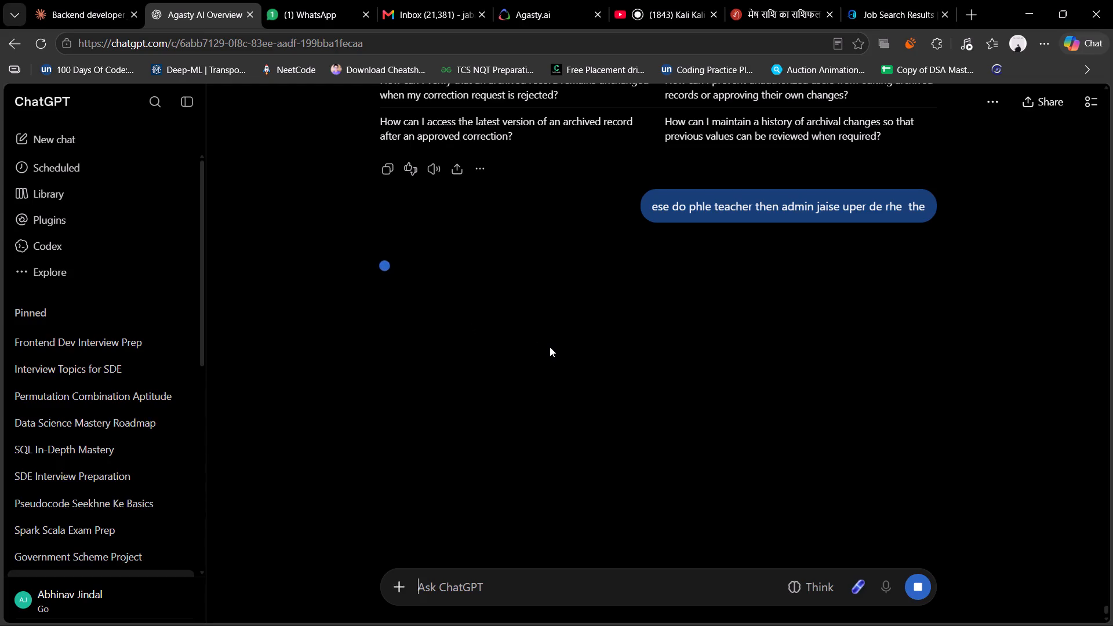
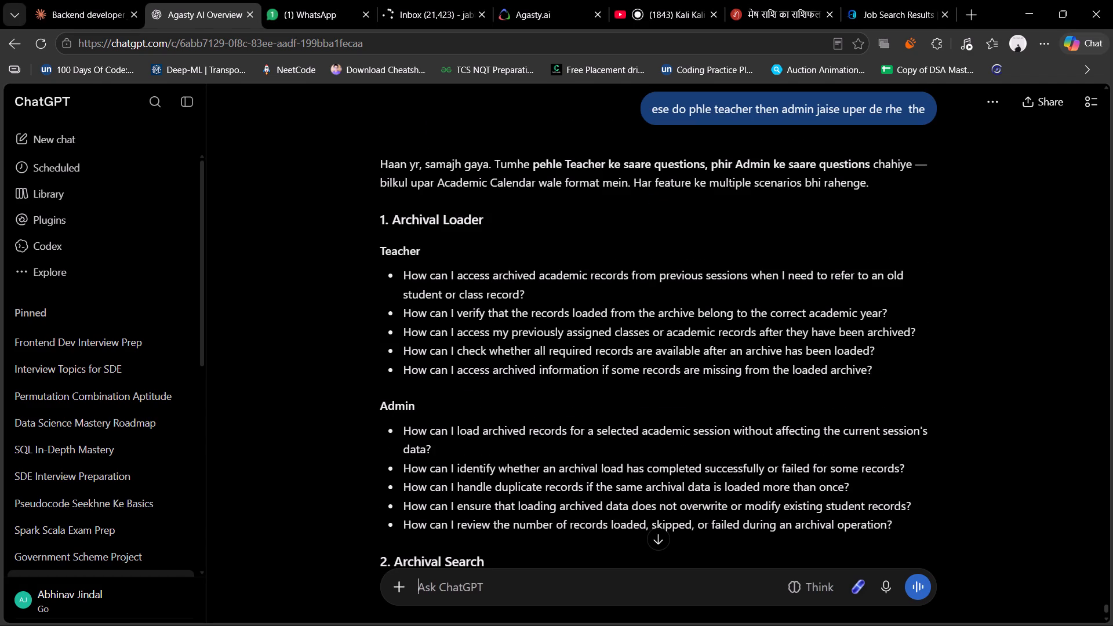
Switch to the Agasty.ai teacher dashboard and examine its widgets from Employee Calendar down to Library and My Appraisal.
click(558, 0)
scroll(492, 525, down, 1)
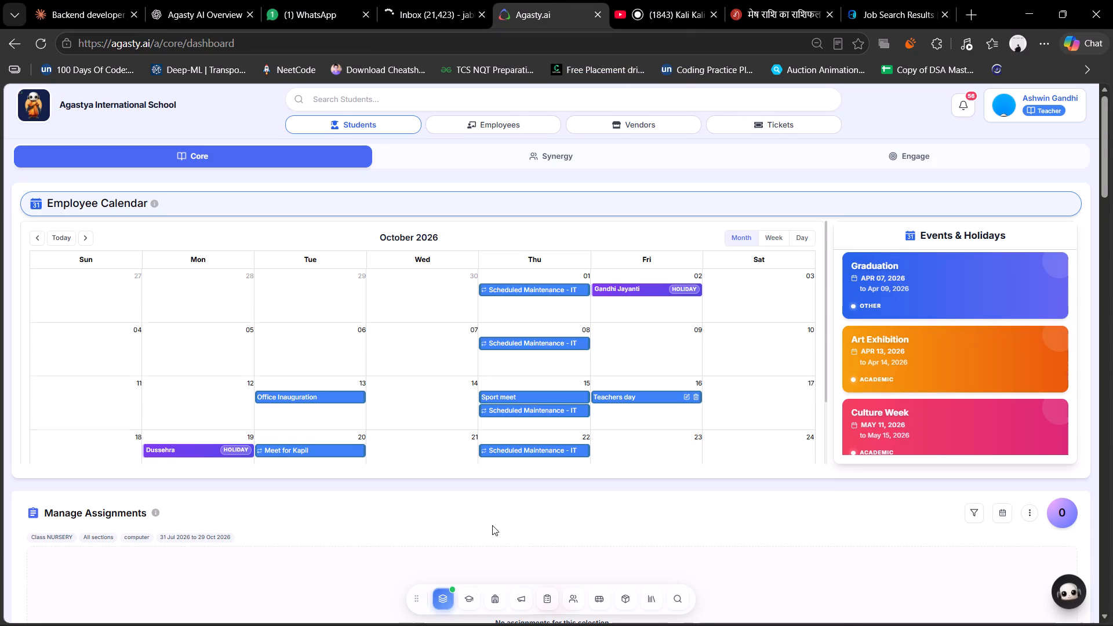
scroll(492, 525, down, 4)
scroll(546, 512, down, 3)
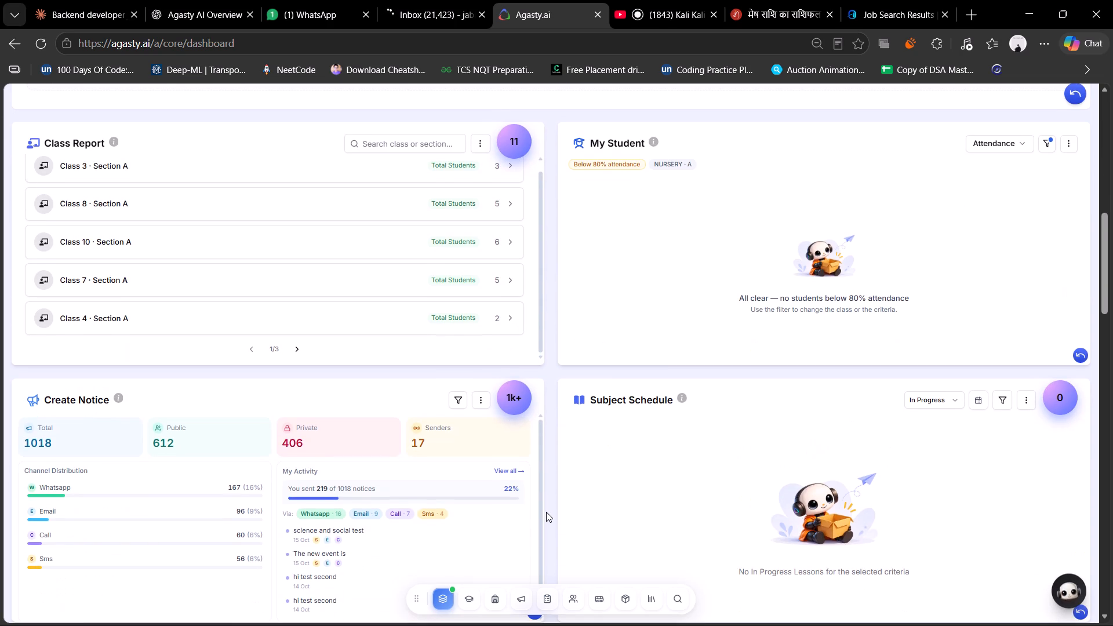
scroll(546, 512, down, 2)
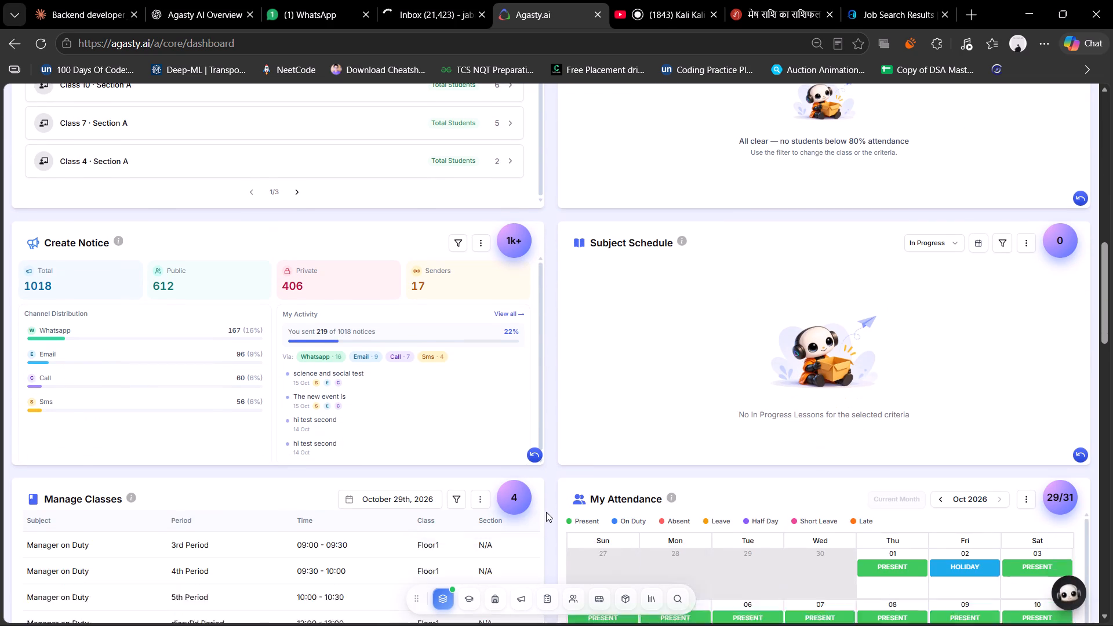
scroll(546, 512, down, 2)
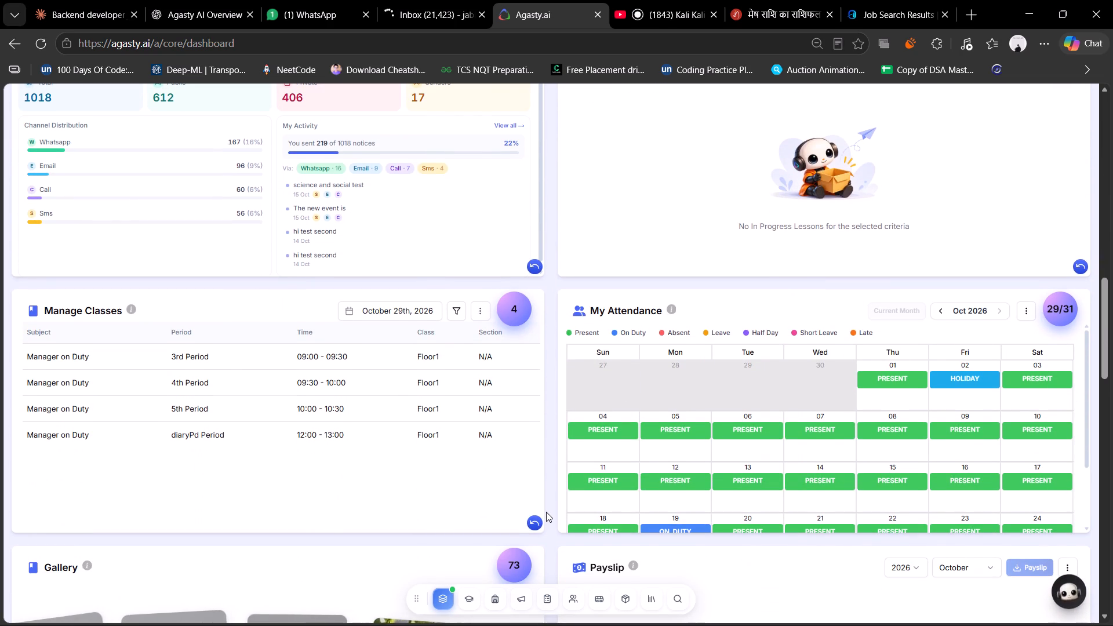
scroll(546, 512, down, 1)
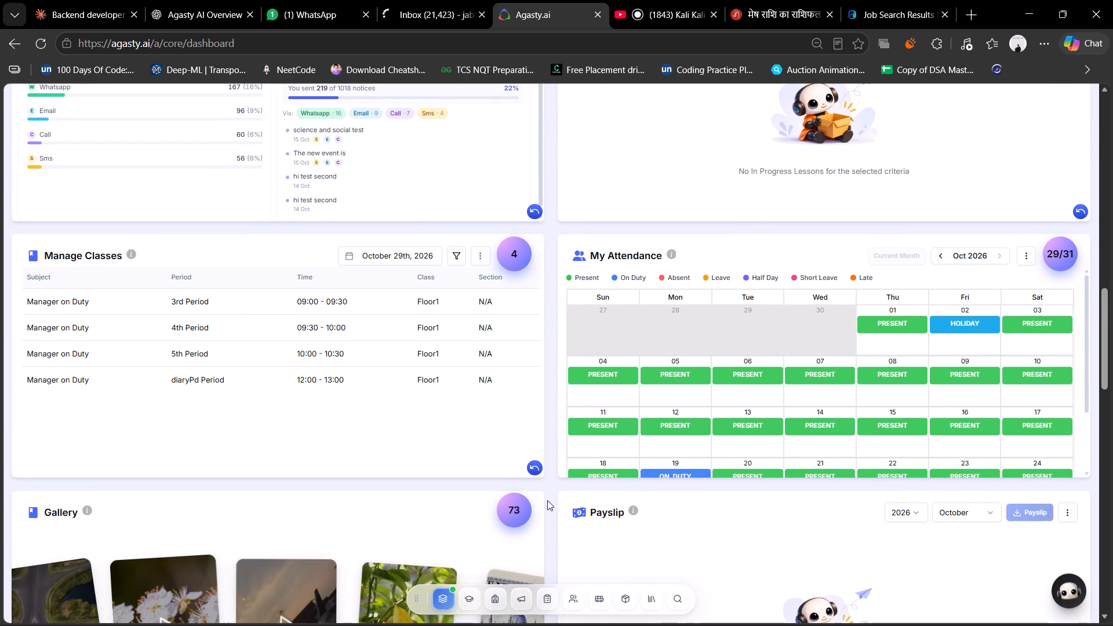
scroll(547, 500, down, 4)
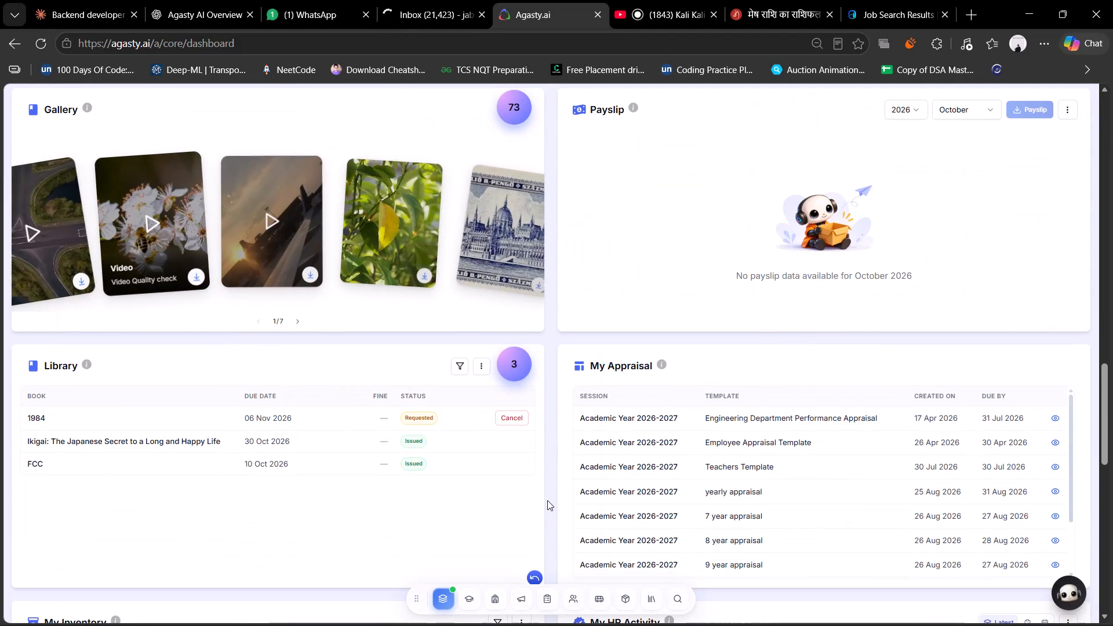
Look through the widgets on the teacher's Core dashboard and the Synergy dashboard in Agasty.ai.
scroll(547, 500, down, 5)
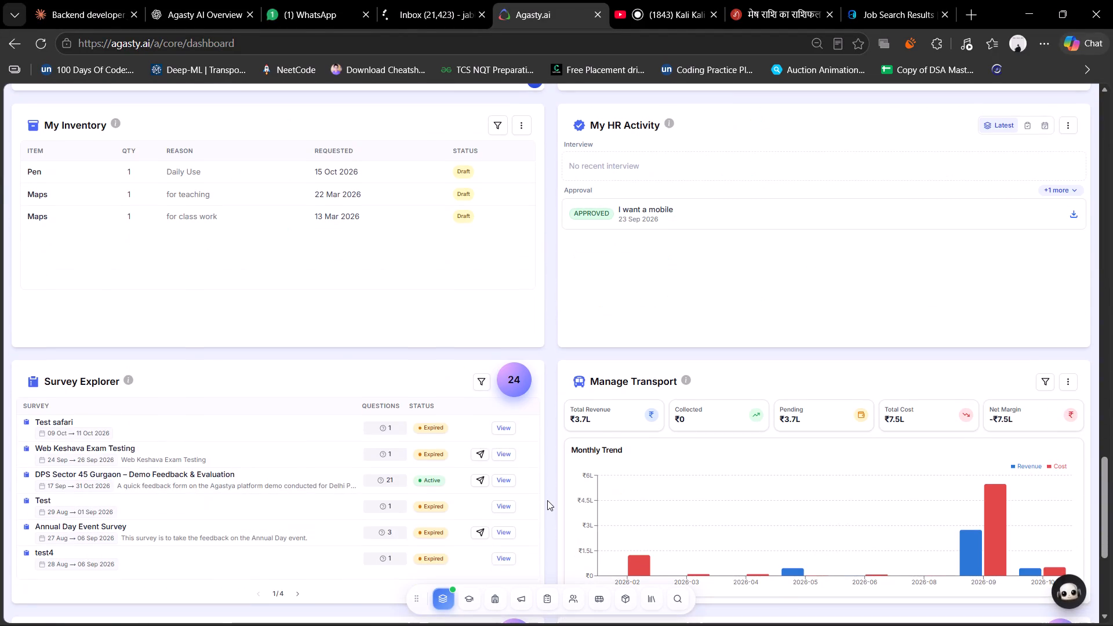
scroll(547, 500, down, 4)
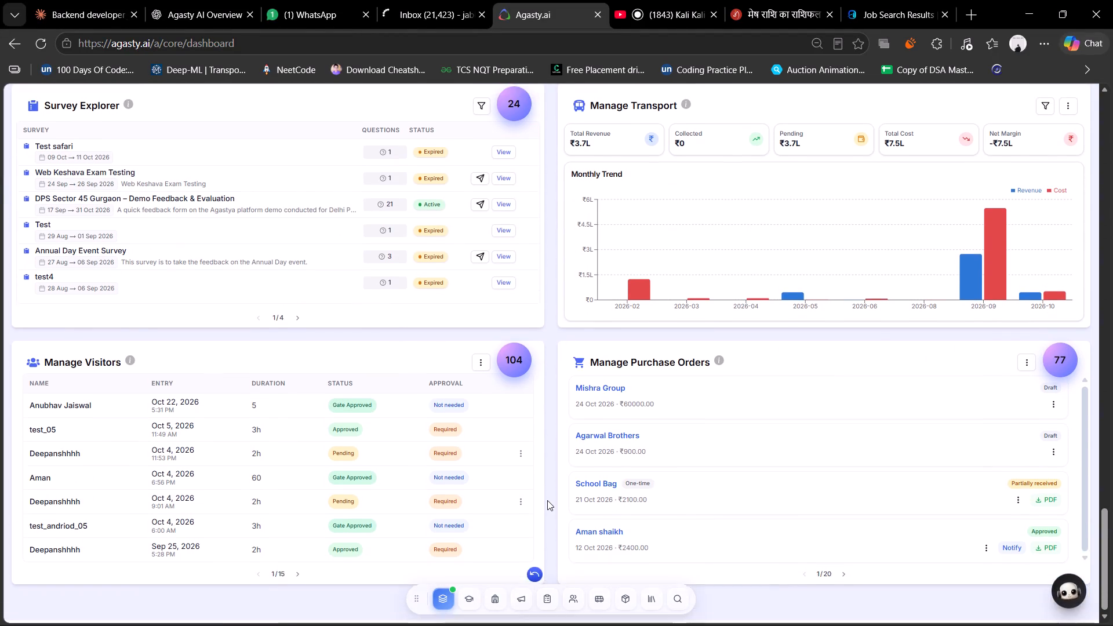
scroll(547, 500, down, 2)
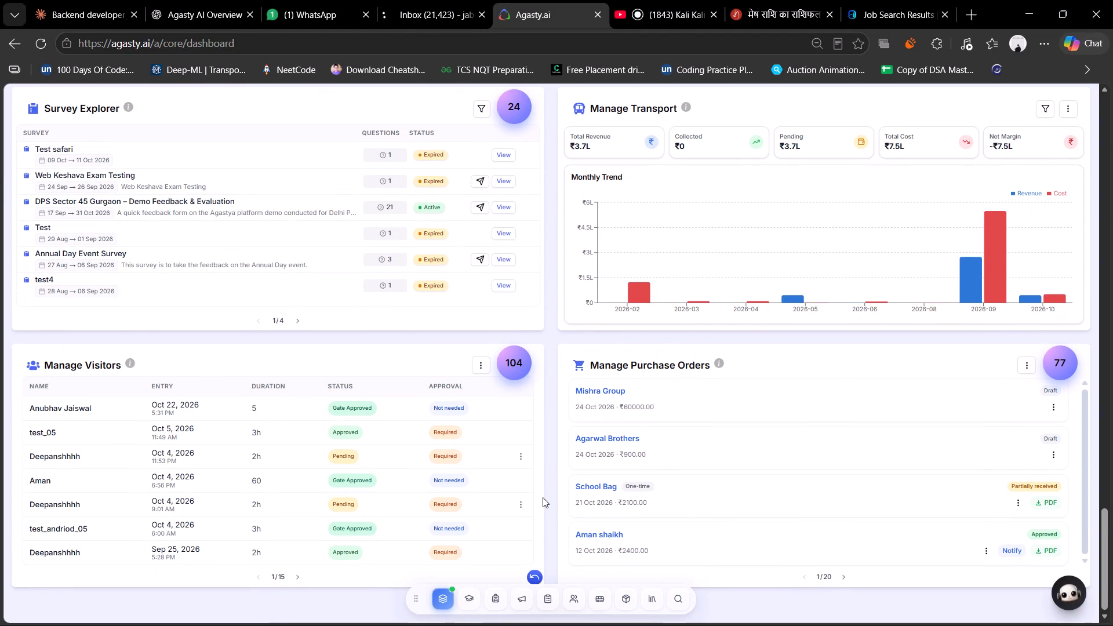
scroll(543, 497, up, 3)
scroll(545, 424, up, 1)
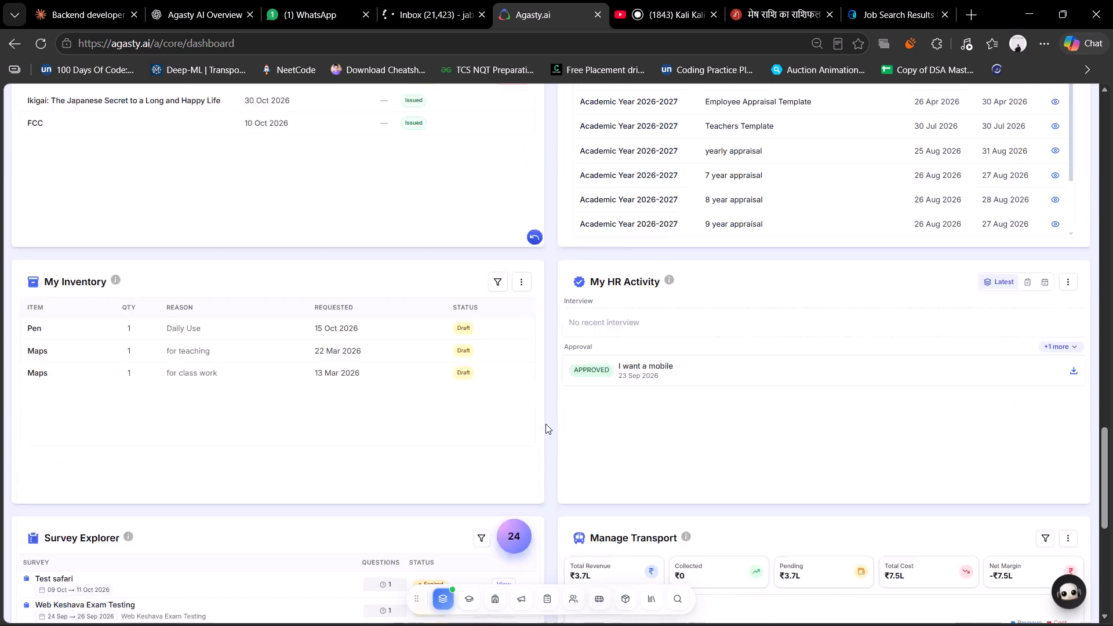
scroll(545, 424, up, 3)
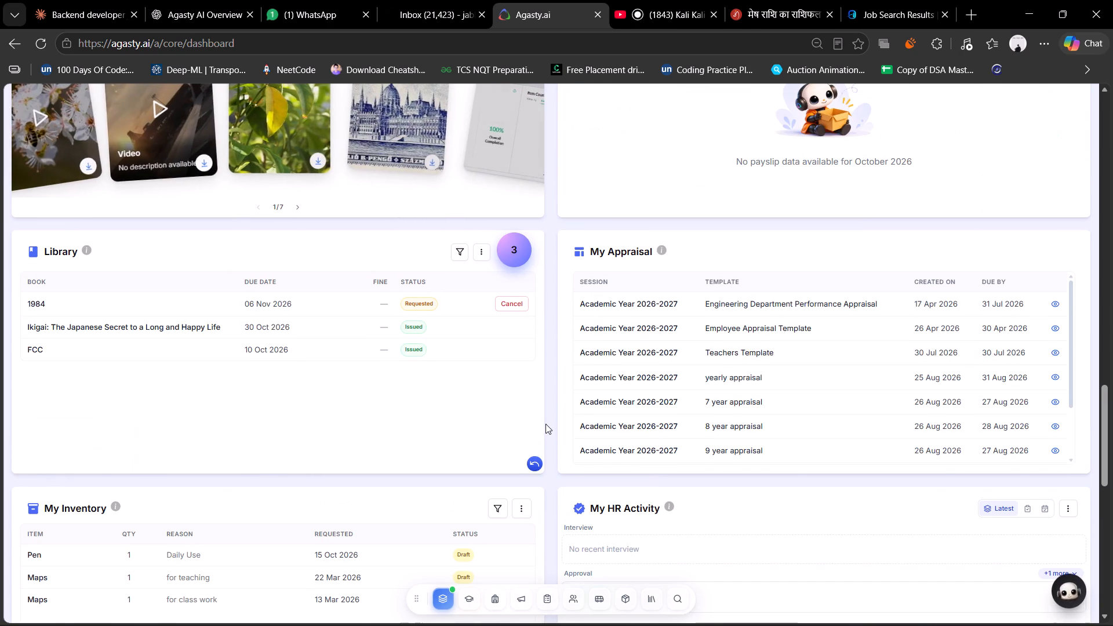
scroll(545, 424, up, 3)
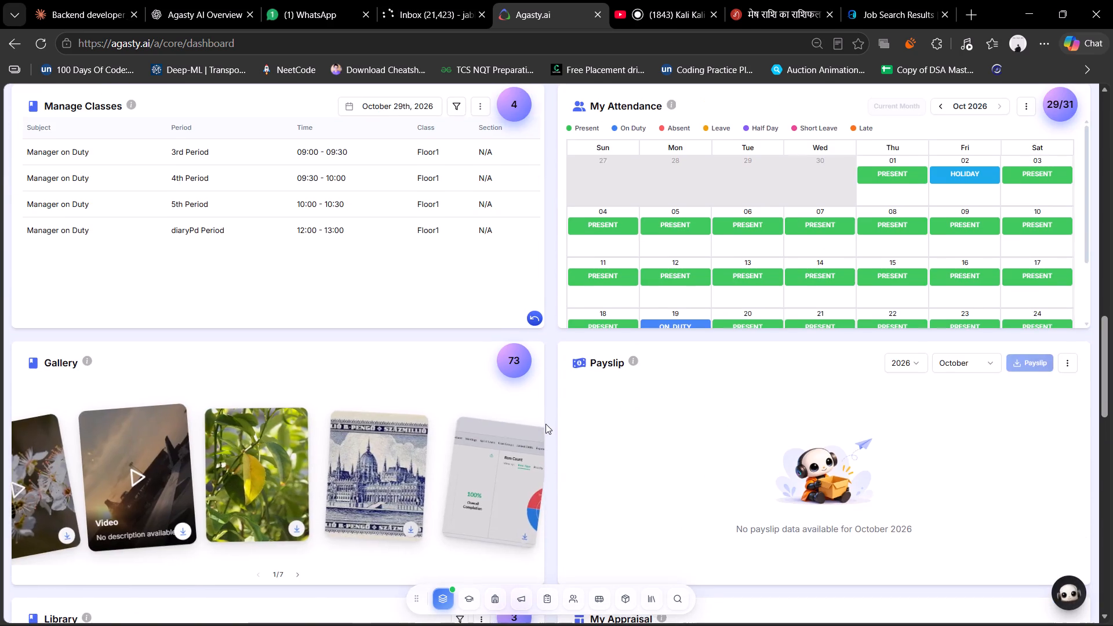
scroll(545, 424, up, 8)
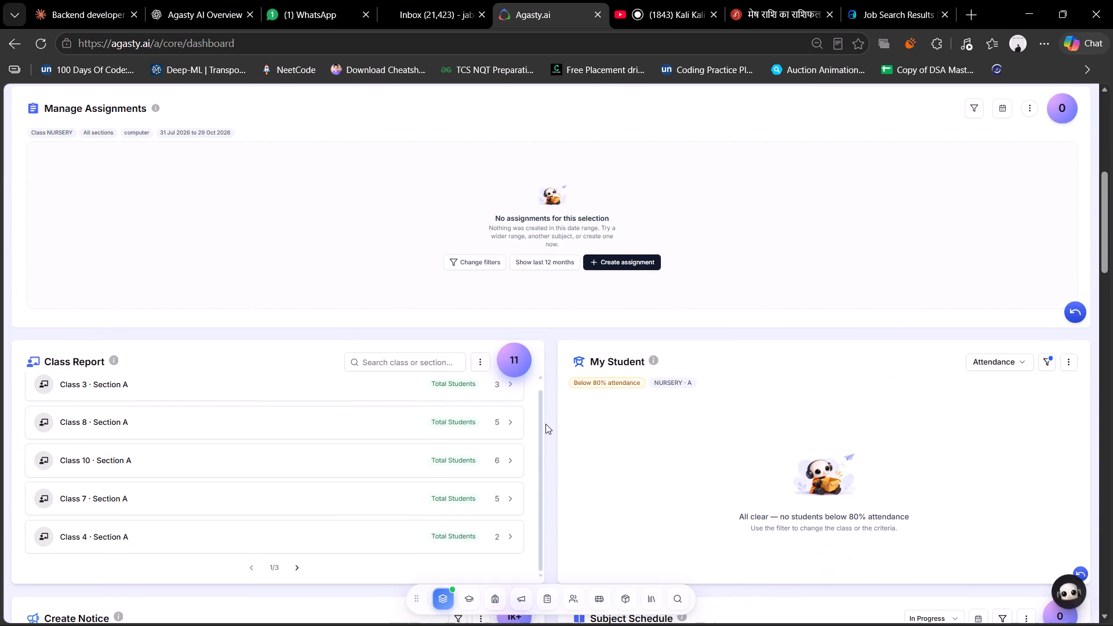
scroll(545, 424, up, 8)
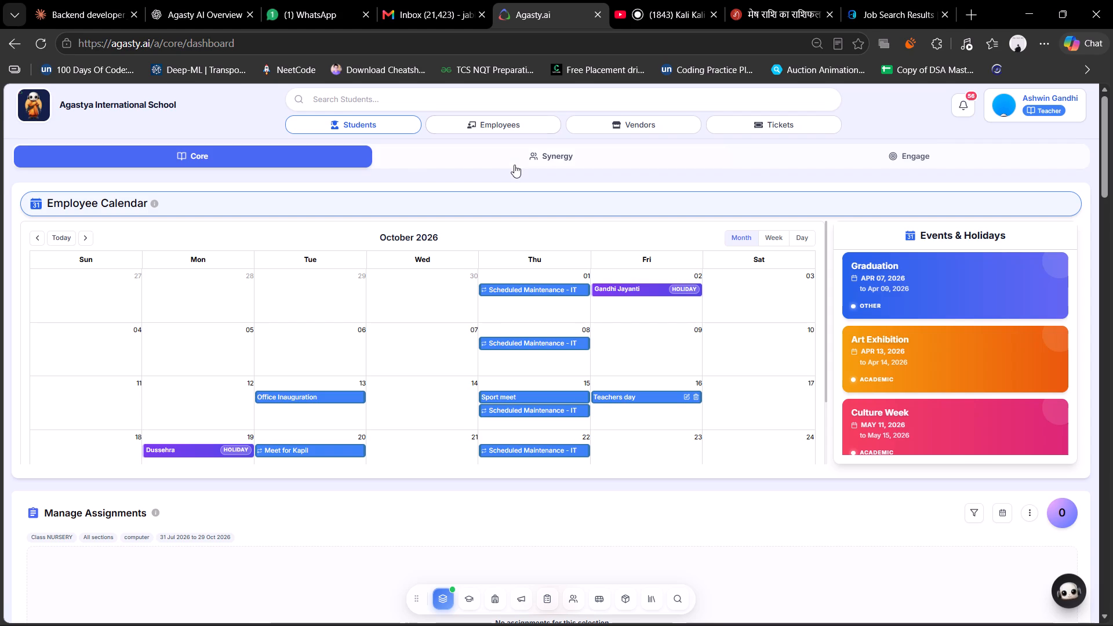
click(514, 165)
scroll(544, 370, down, 1)
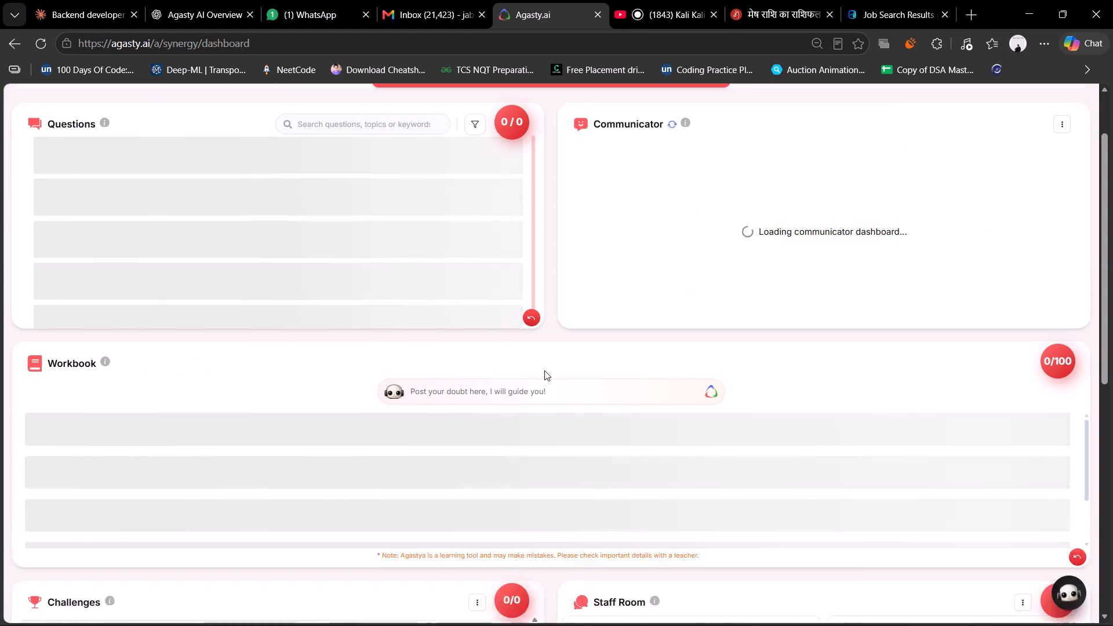
scroll(544, 370, down, 8)
key(alt+Tab)
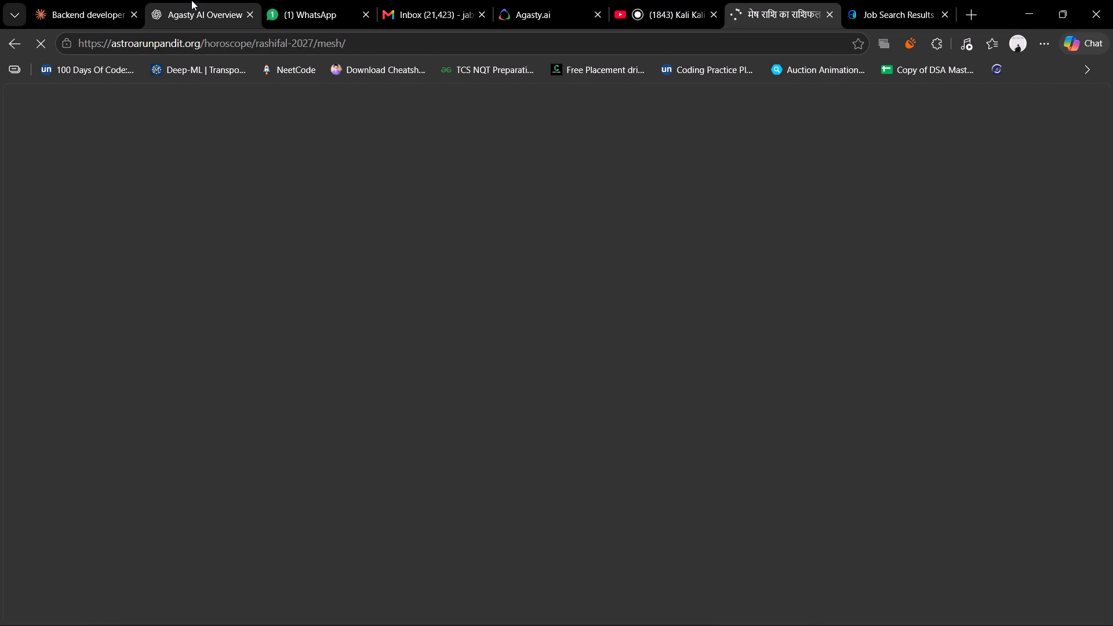
click(191, 0)
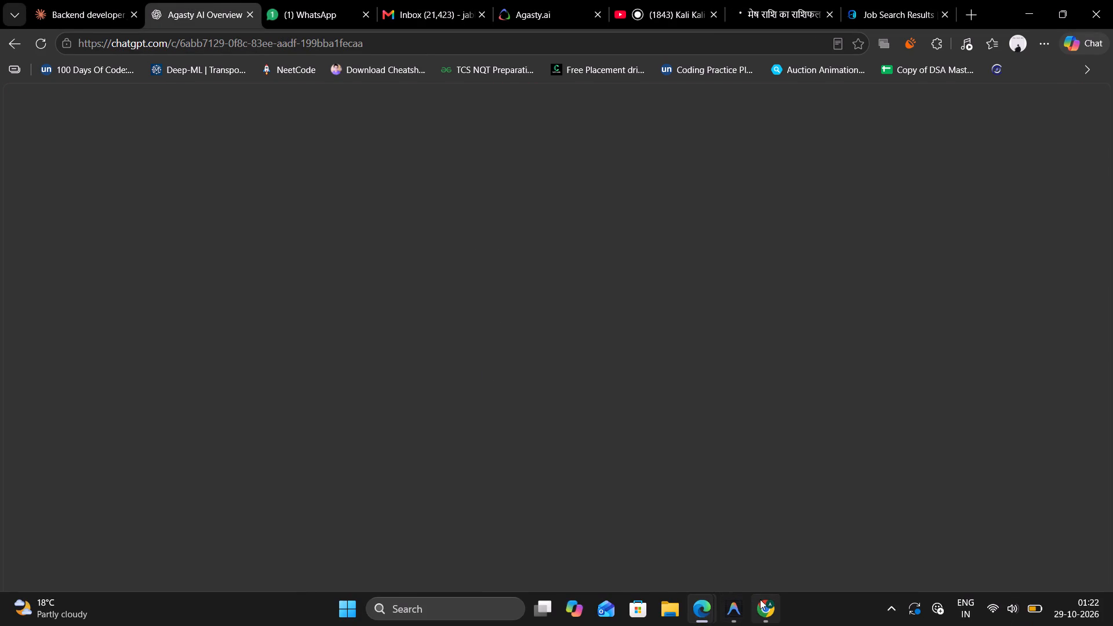
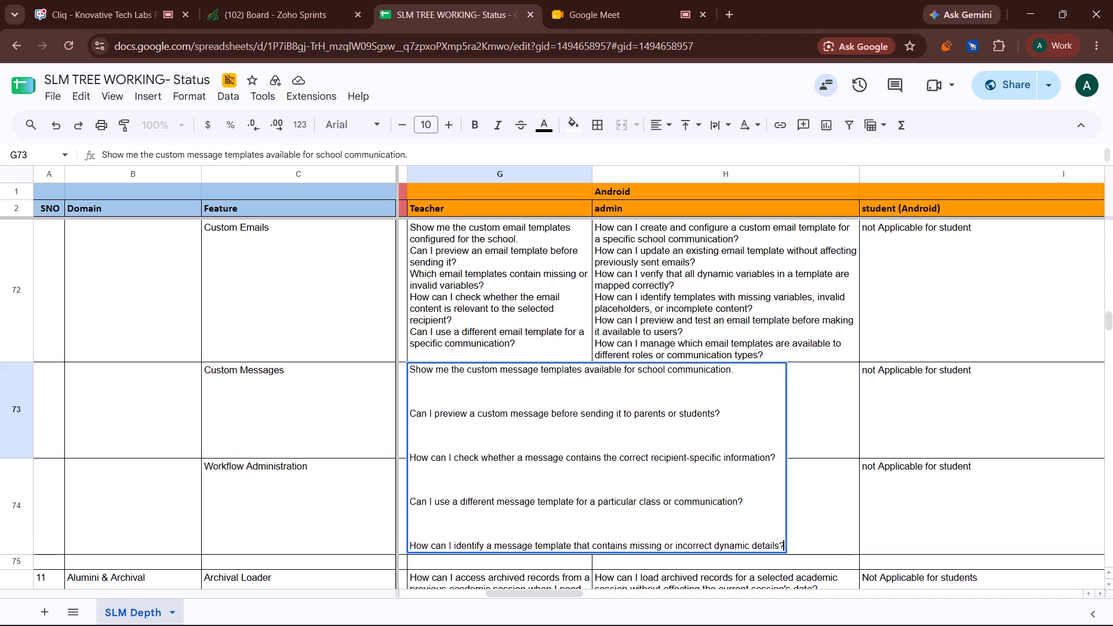
Remove the blank lines between the first three questions in the Custom Messages Teacher cell.
click(410, 412)
key(BackSpace)
key(BackSpace)
key(BackSpace)
key(Down)
key(Down)
key(Down)
key(Down)
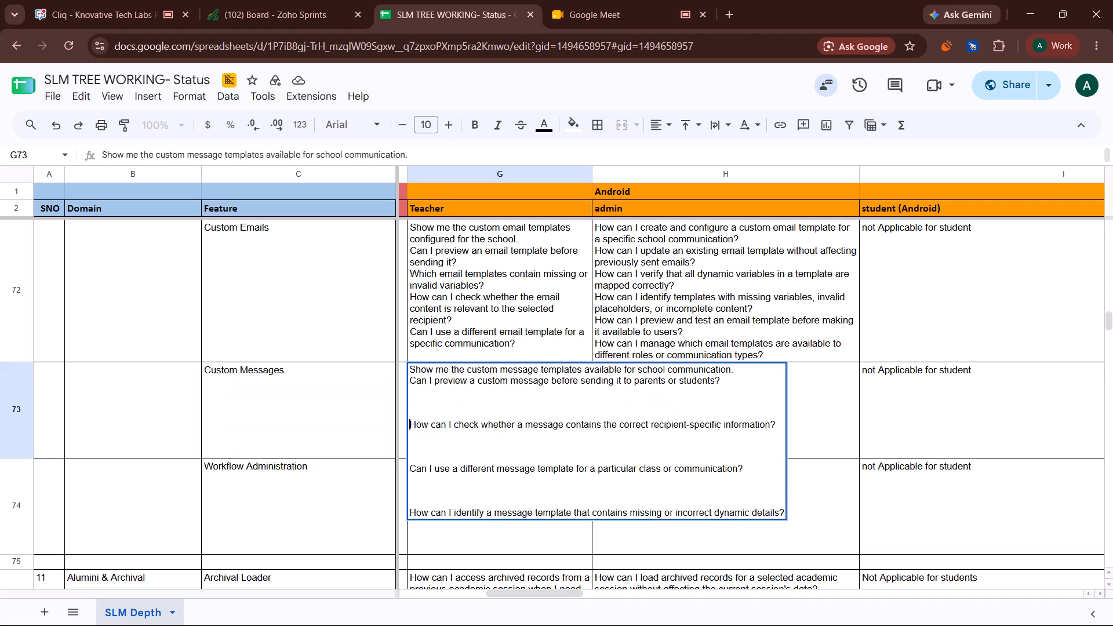
key(Down)
key(Up)
key(BackSpace)
key(BackSpace)
key(BackSpace)
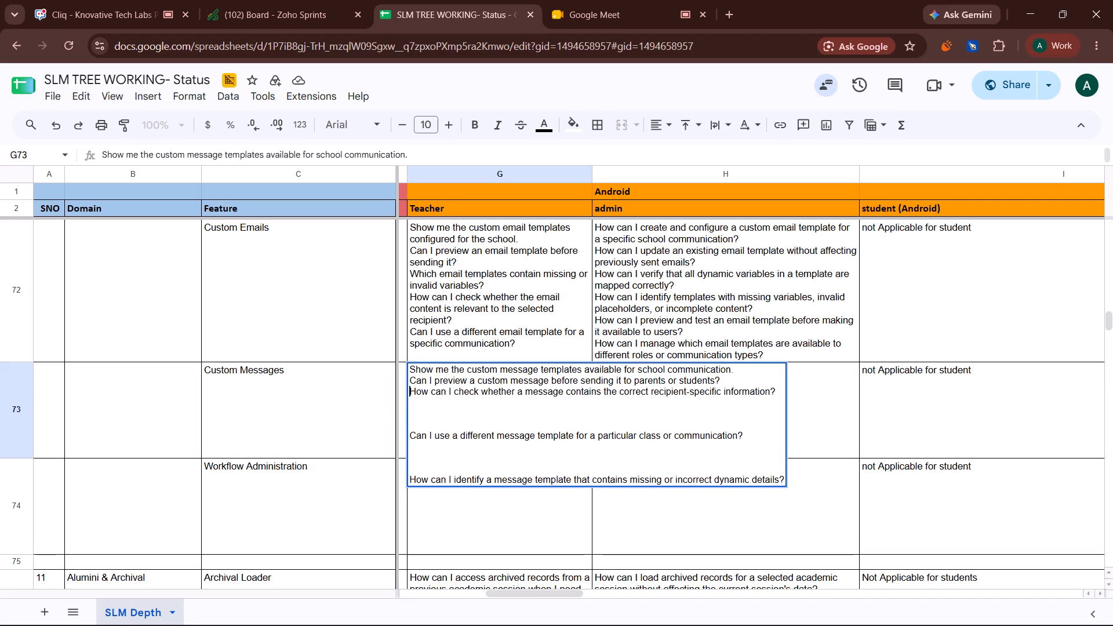
Remove the blank lines between the third and fifth questions in the Custom Messages Teacher cell and commit the entry.
key(Down)
key(Down)
key(Down)
key(Down)
key(BackSpace)
key(BackSpace)
key(BackSpace)
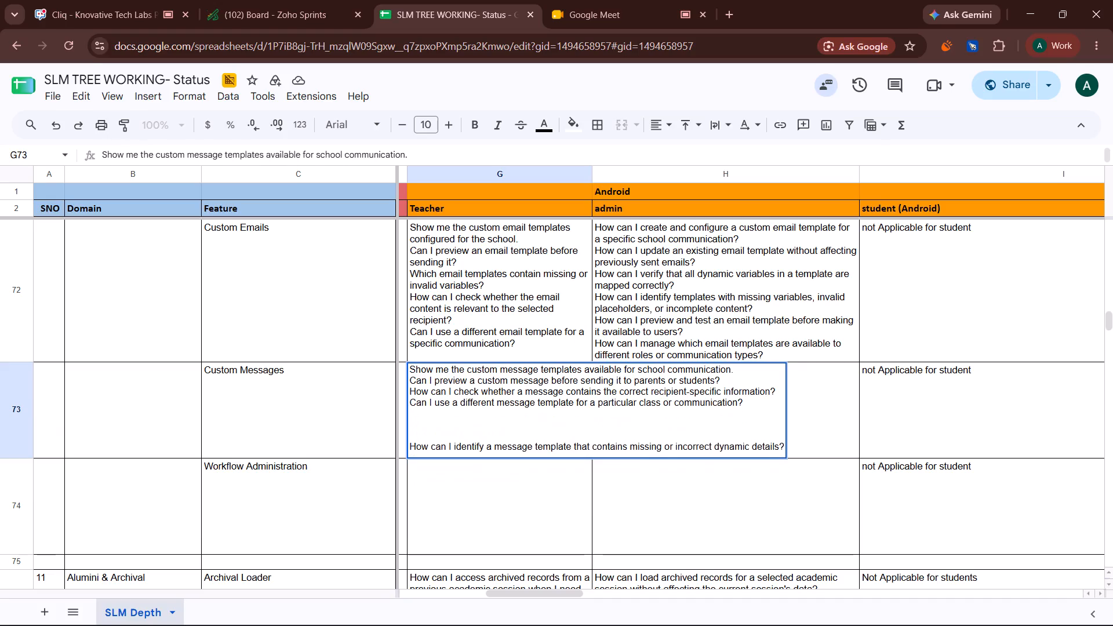
key(Down)
key(Down)
key(Down)
key(Down)
key(BackSpace)
key(BackSpace)
key(BackSpace)
key(Return)
Copy ChatGPT's first six Custom Messages questions for Admin into that feature's Android admin cell.
key(alt+Tab)
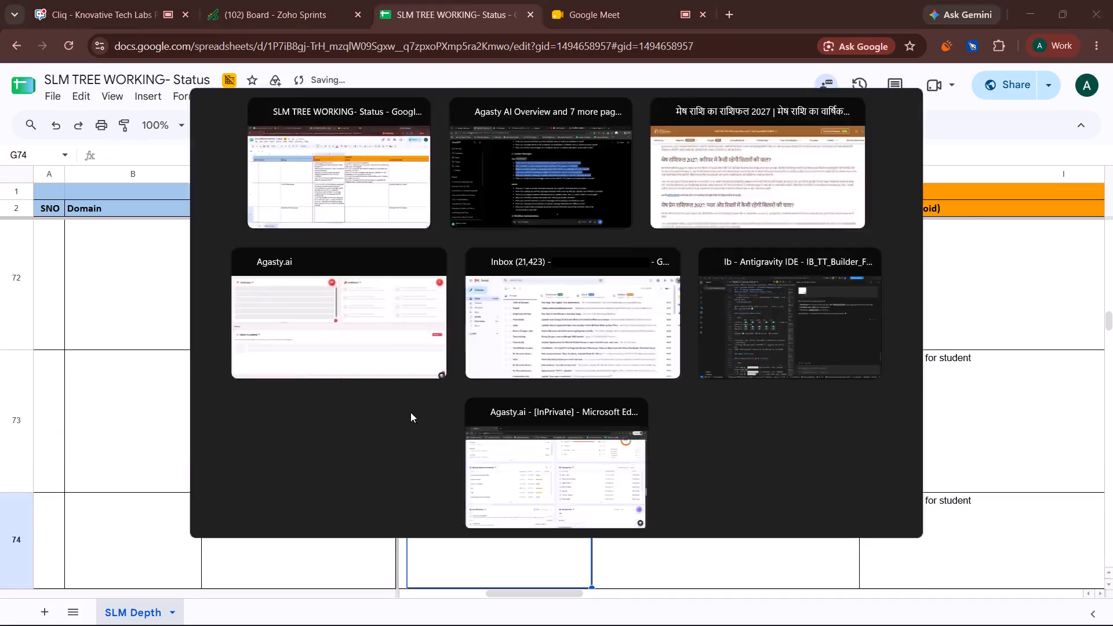
click(400, 416)
drag(403, 377, 780, 470)
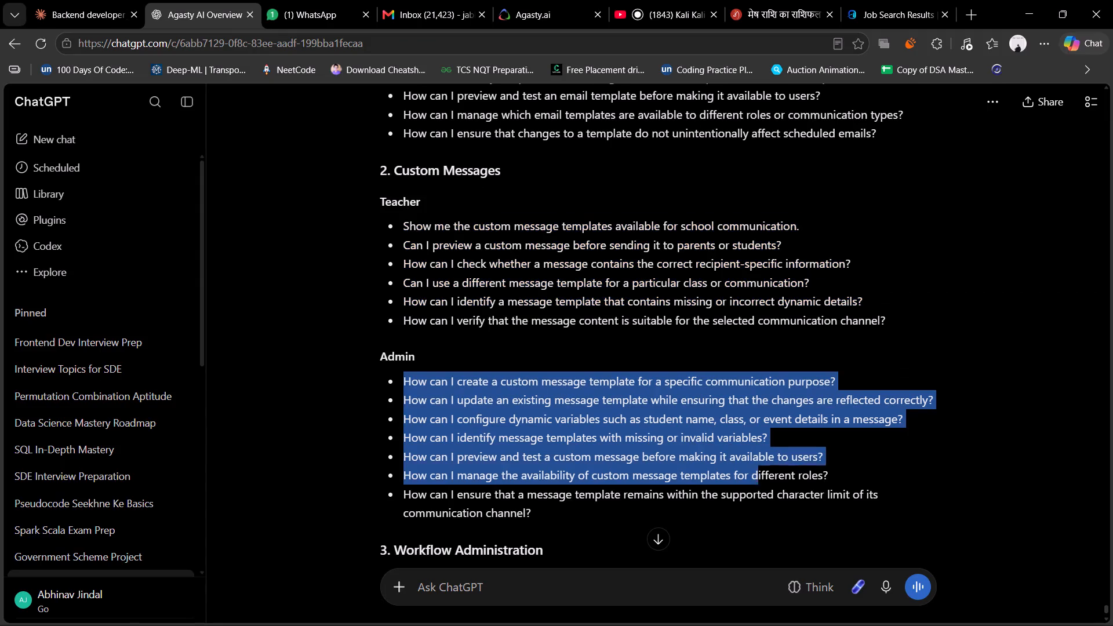
drag(780, 470, 868, 472)
key(ctrl+c)
key(alt+Tab)
double_click(692, 383)
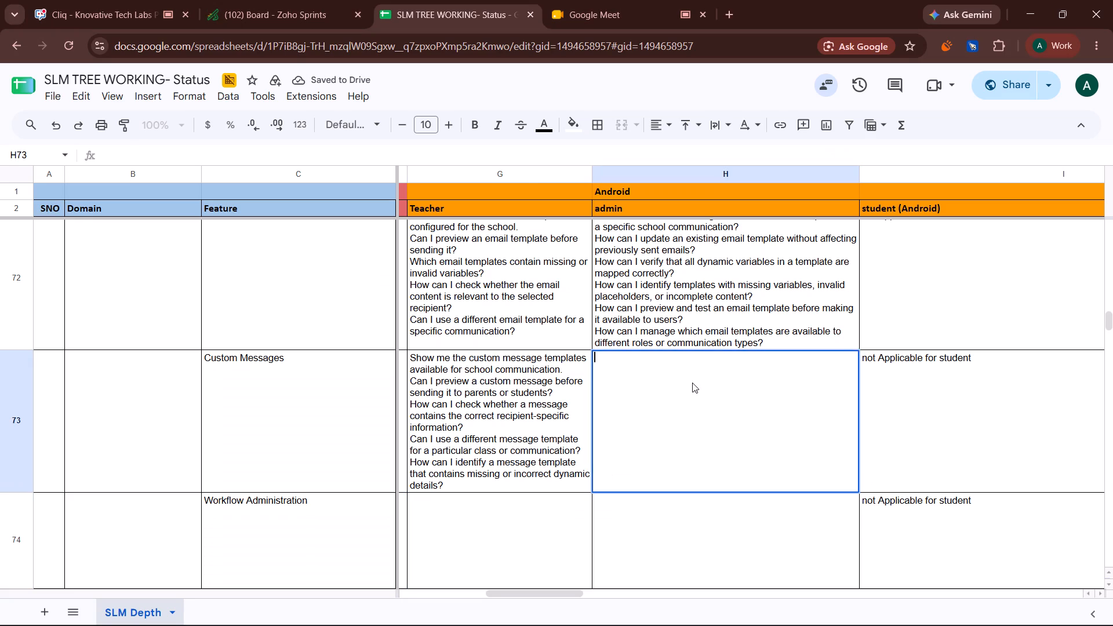
key(ctrl+v)
Remove the blank lines between the first three questions in the Custom Messages admin cell.
click(595, 406)
key(BackSpace)
key(BackSpace)
key(BackSpace)
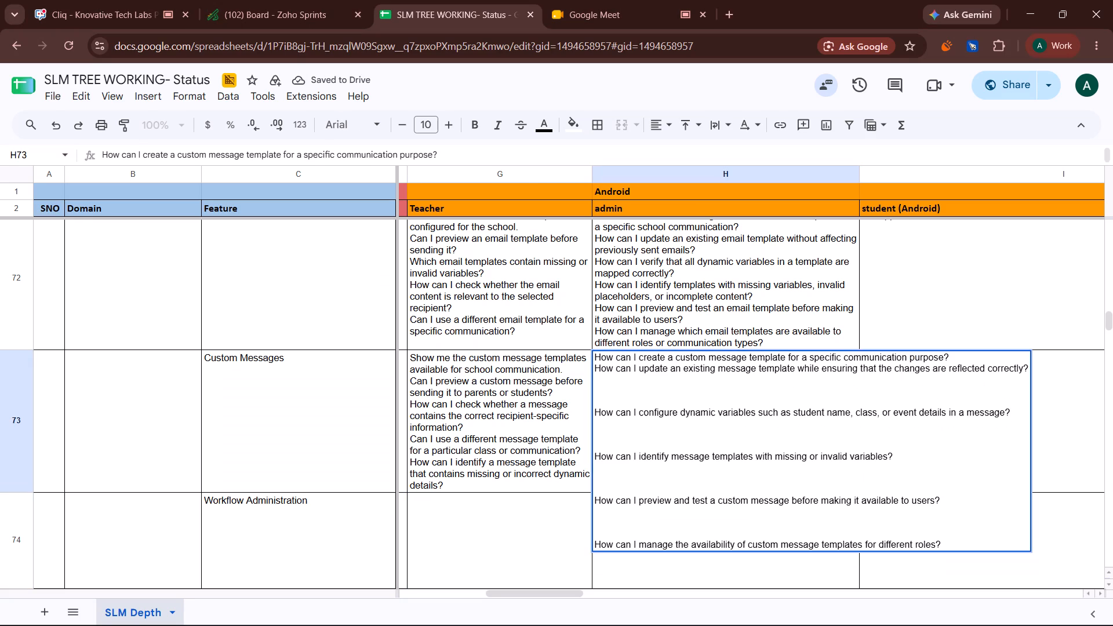
key(Down)
key(Down)
key(Down)
key(Down)
key(BackSpace)
key(BackSpace)
key(BackSpace)
Remove the blank lines between the third and fifth questions in the Custom Messages admin cell.
key(Down)
key(Down)
key(Down)
key(Down)
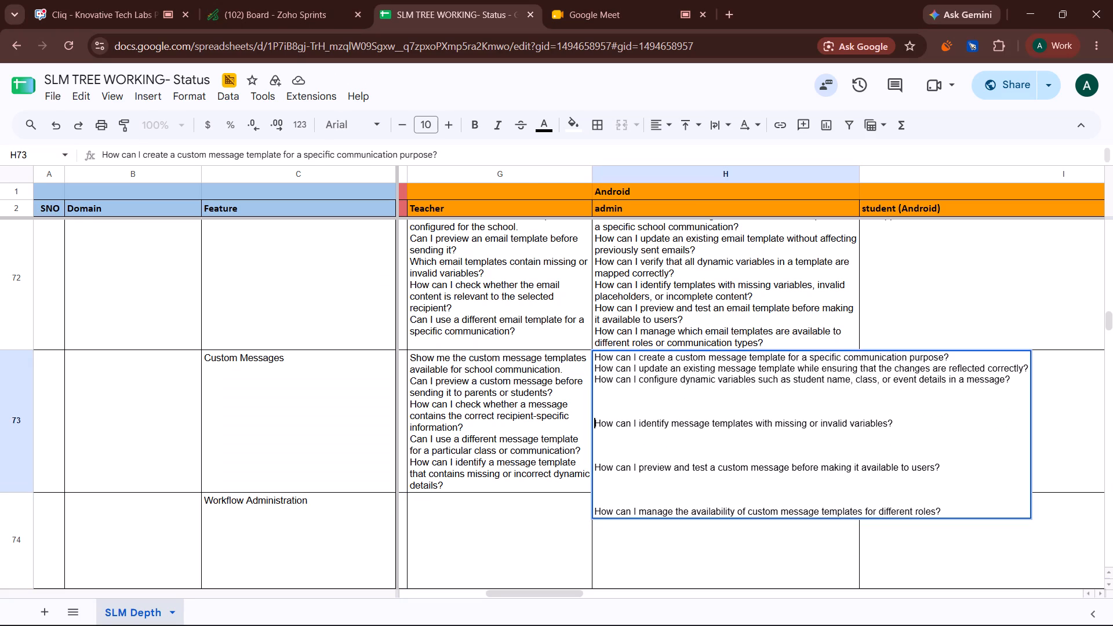
key(BackSpace)
key(BackSpace)
key(BackSpace)
key(Down)
key(Down)
key(Down)
key(Down)
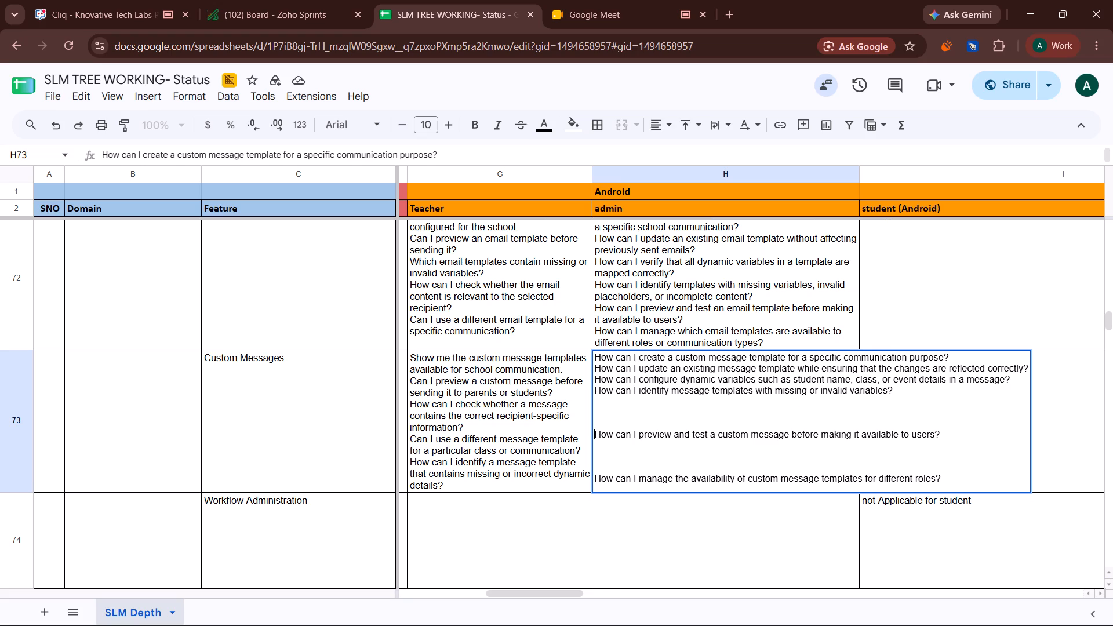
key(BackSpace)
key(BackSpace)
key(BackSpace)
Remove the blank lines between the last two Custom Messages admin questions, keeping each on its own line, and commit the entry.
key(Down)
key(Down)
key(Down)
key(Down)
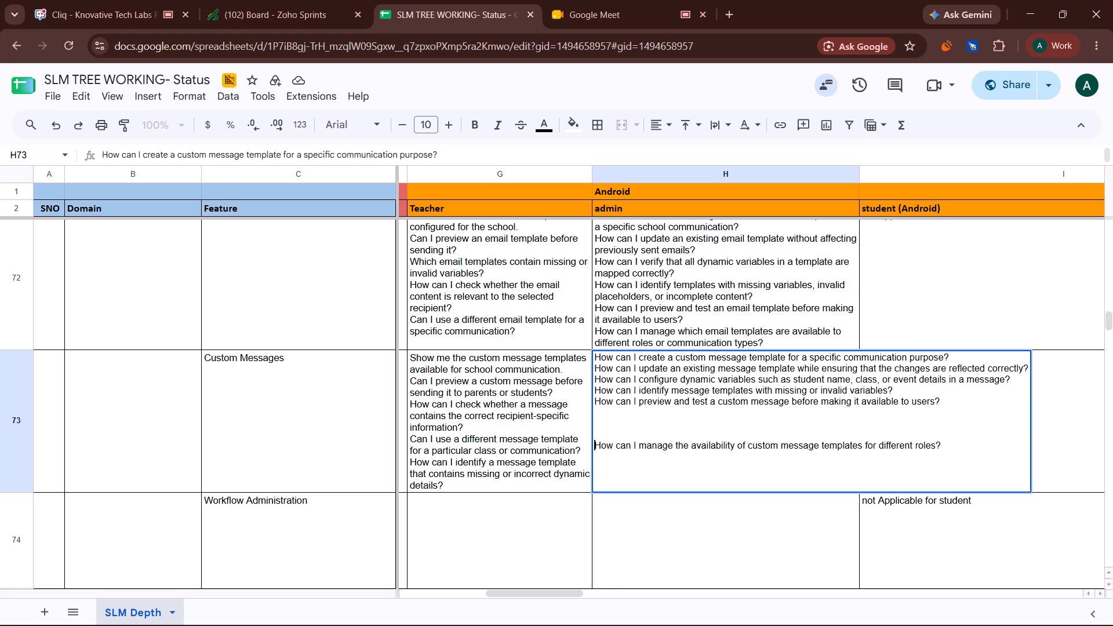
key(BackSpace)
key(BackSpace)
key(BackSpace)
key(BackSpace)
key(ctrl+z)
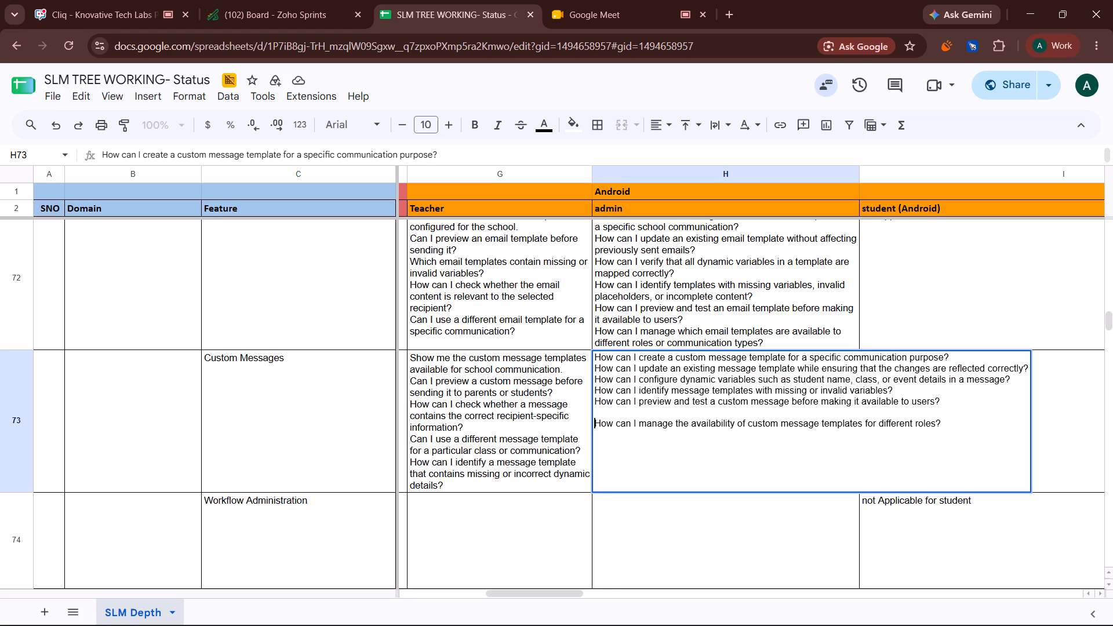
key(BackSpace)
key(Return)
Copy ChatGPT's first seven Workflow Administration questions for Admin into that feature's Android admin cell.
key(alt+Tab)
click(446, 410)
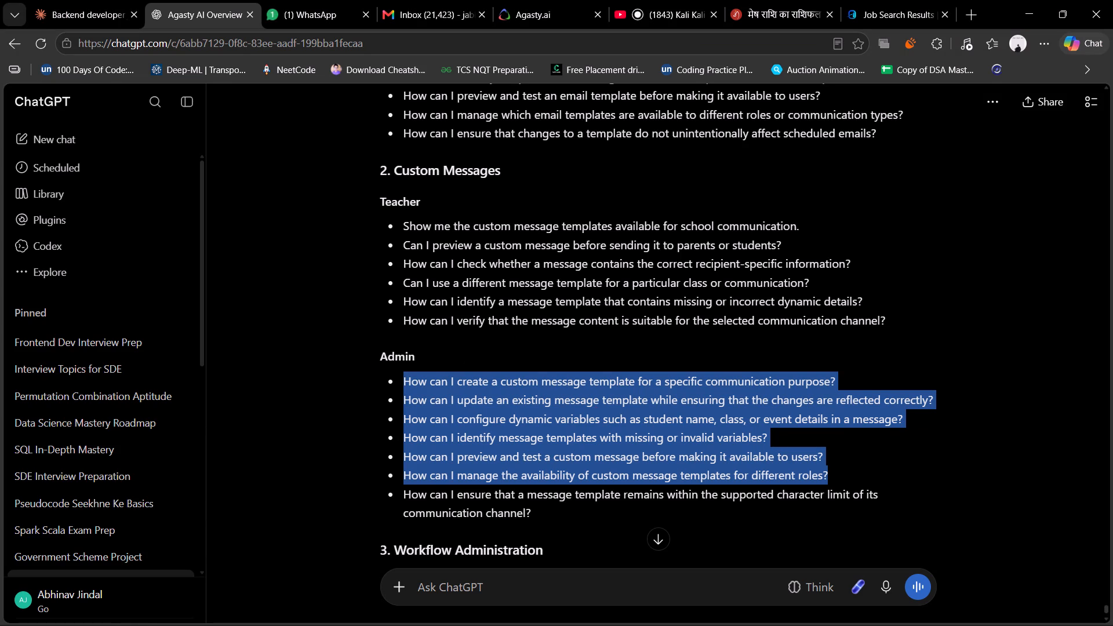
scroll(446, 410, down, 3)
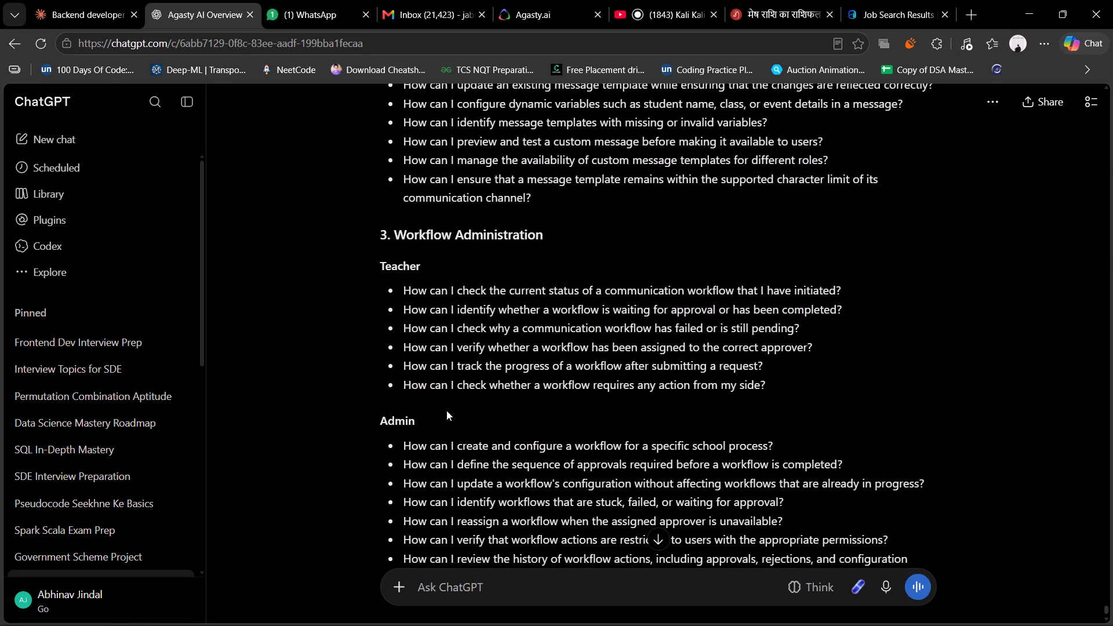
scroll(446, 410, down, 1)
scroll(438, 247, down, 1)
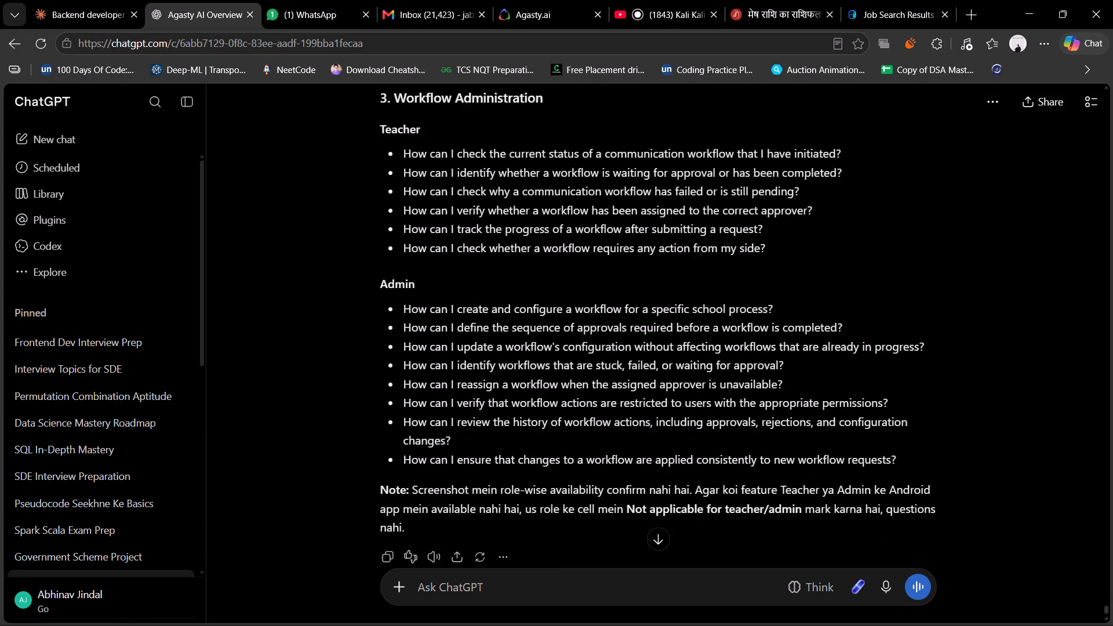
scroll(438, 247, down, 1)
drag(402, 246, 626, 368)
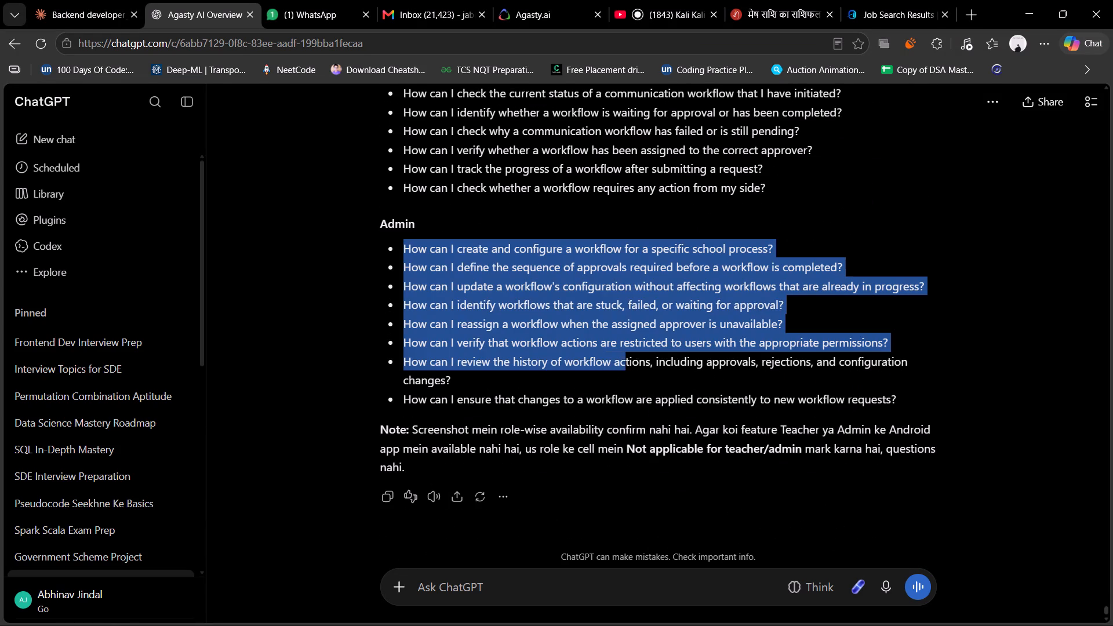
drag(626, 368, 634, 380)
key(ctrl+c)
key(ctrl+c)
key(alt+Tab)
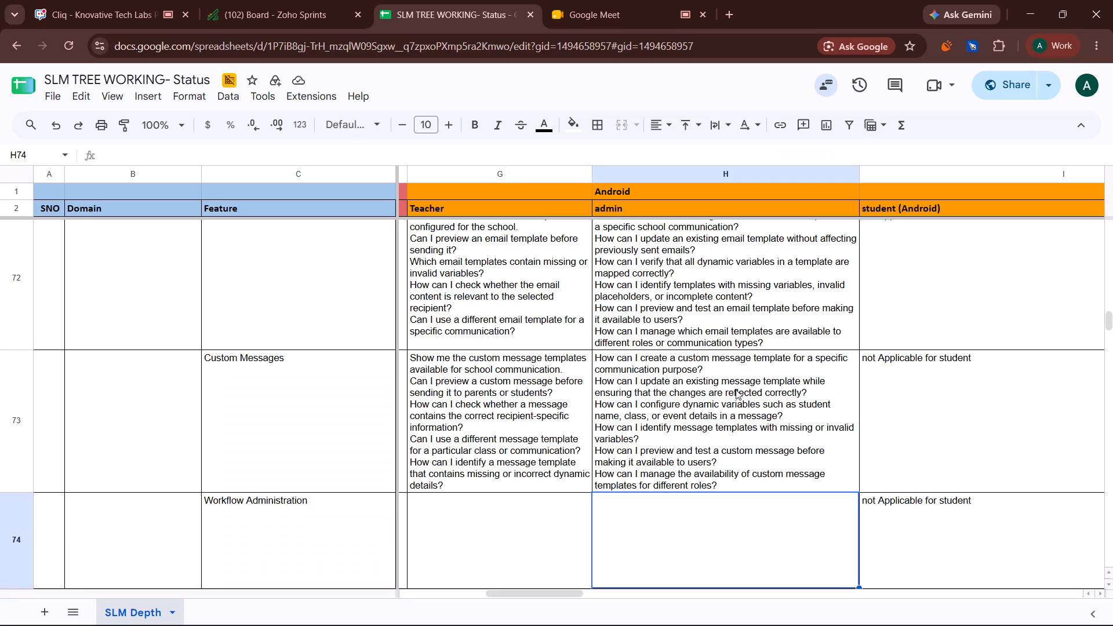
scroll(718, 432, down, 1)
double_click(680, 389)
key(ctrl+v)
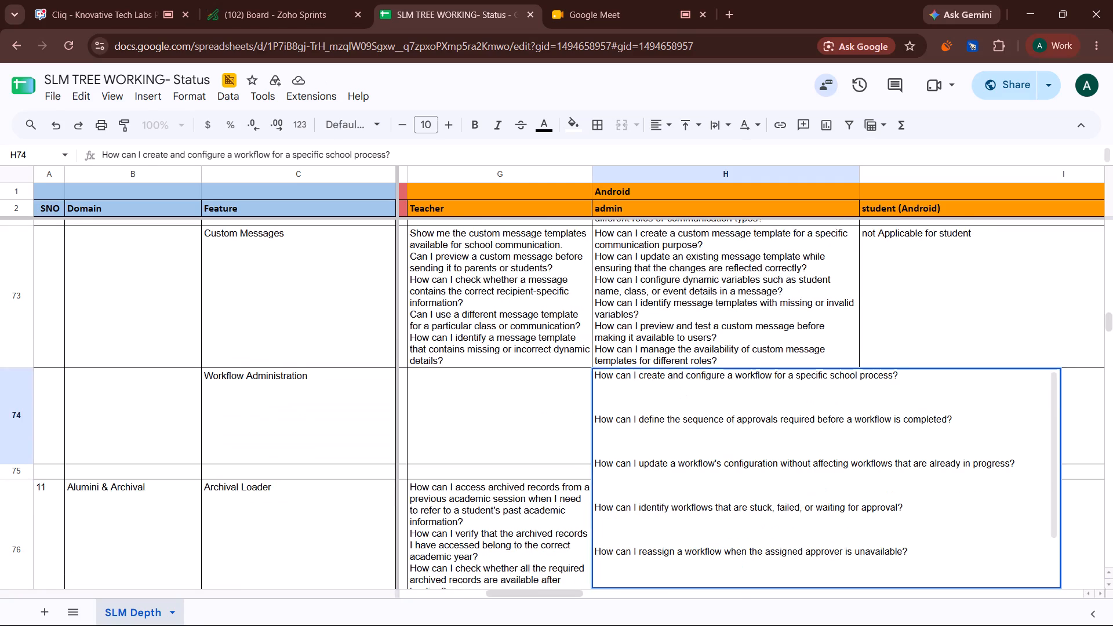
Remove the blank lines between the first three questions in the Workflow Administration admin cell.
click(599, 415)
key(Left)
key(BackSpace)
key(BackSpace)
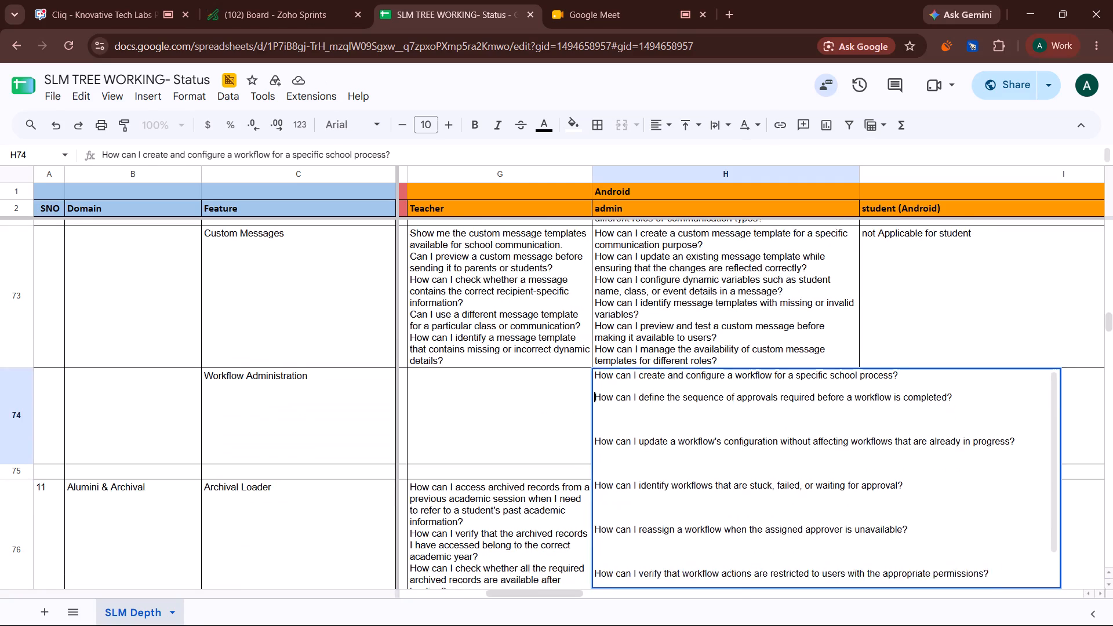
key(BackSpace)
key(Down)
key(Down)
key(Down)
key(Down)
key(BackSpace)
key(BackSpace)
key(BackSpace)
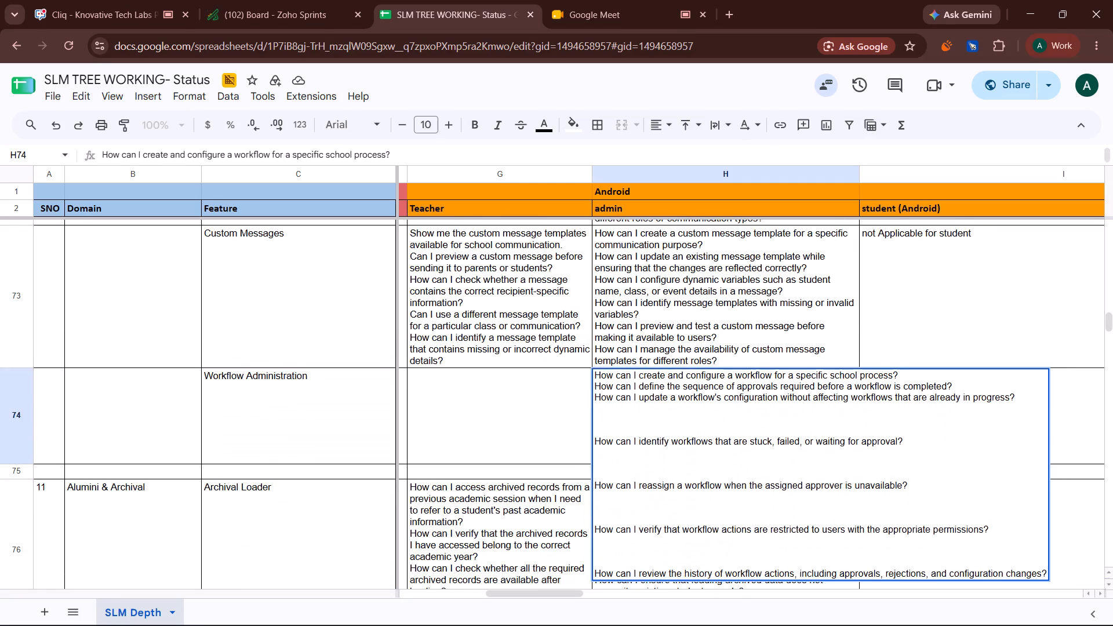
Remove the blank lines between the third and fifth questions in the Workflow Administration admin cell.
key(Down)
key(Down)
key(Down)
key(Down)
key(BackSpace)
key(BackSpace)
key(BackSpace)
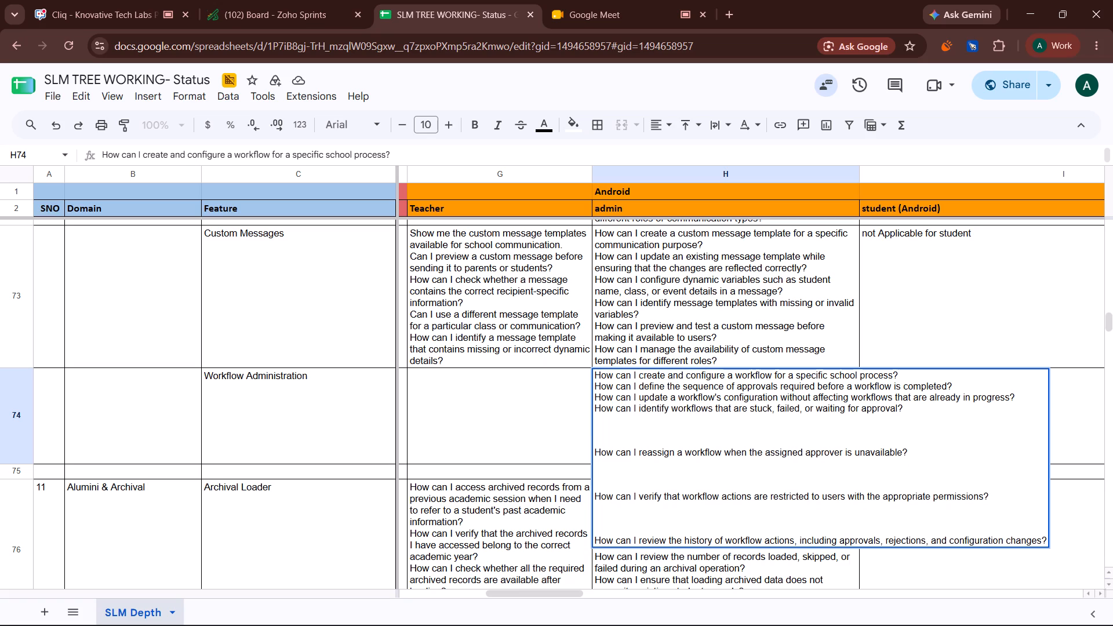
key(Down)
key(Down)
key(Down)
key(Down)
key(BackSpace)
key(BackSpace)
key(BackSpace)
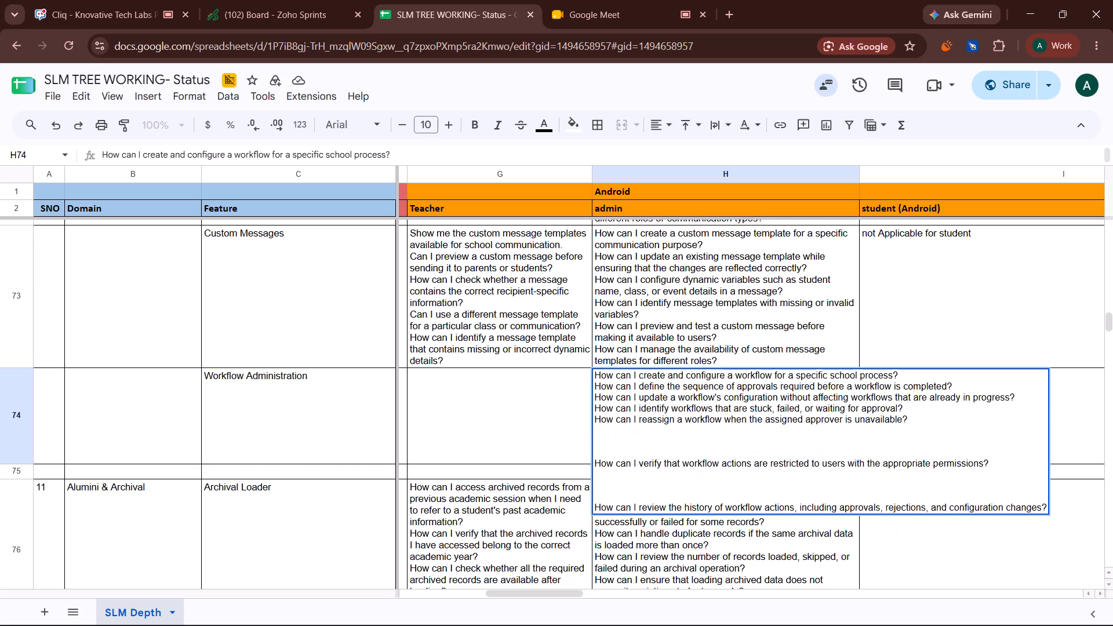
Remove the blank lines between the fifth and seventh questions in the Workflow Administration admin cell and commit the entry.
key(Down)
key(Down)
key(Down)
key(Down)
key(BackSpace)
key(BackSpace)
key(BackSpace)
key(Down)
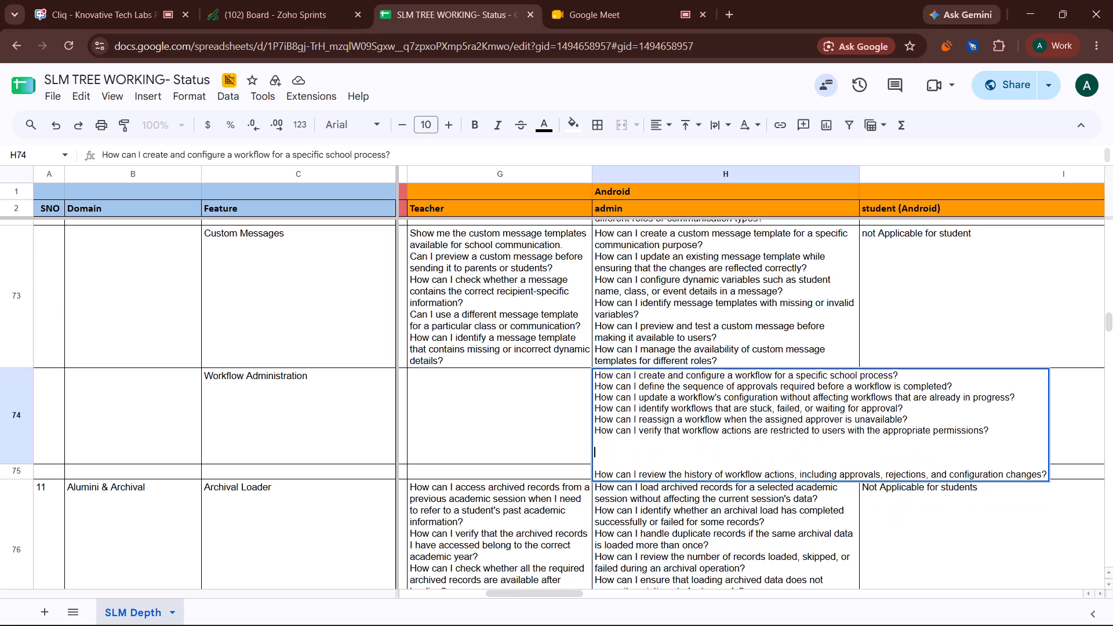
key(Down)
key(Down)
key(Down)
key(BackSpace)
key(BackSpace)
key(BackSpace)
key(Return)
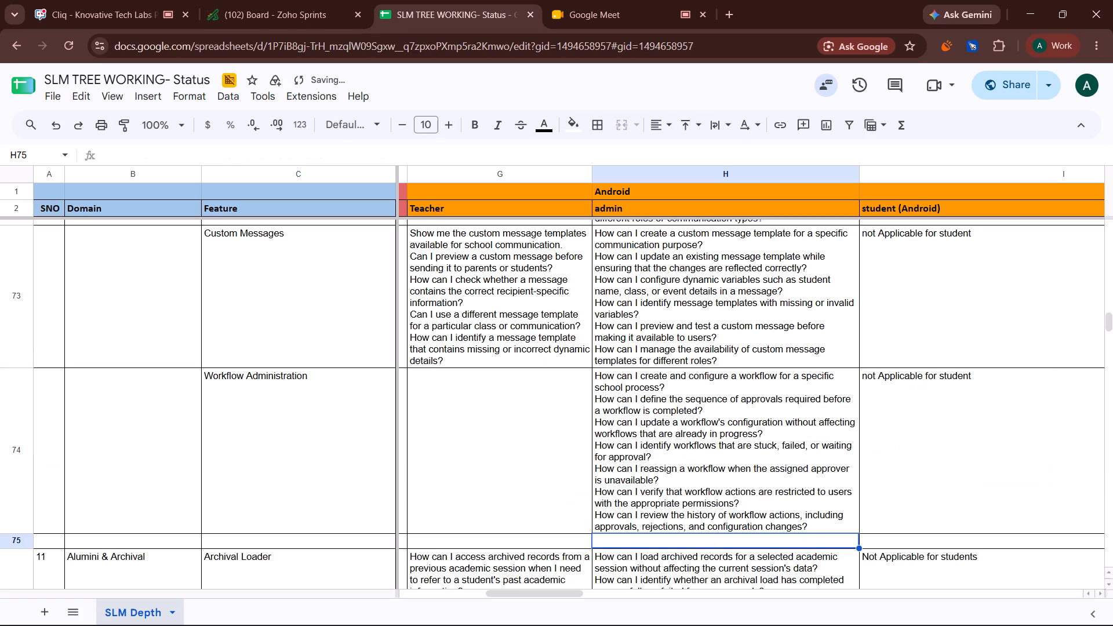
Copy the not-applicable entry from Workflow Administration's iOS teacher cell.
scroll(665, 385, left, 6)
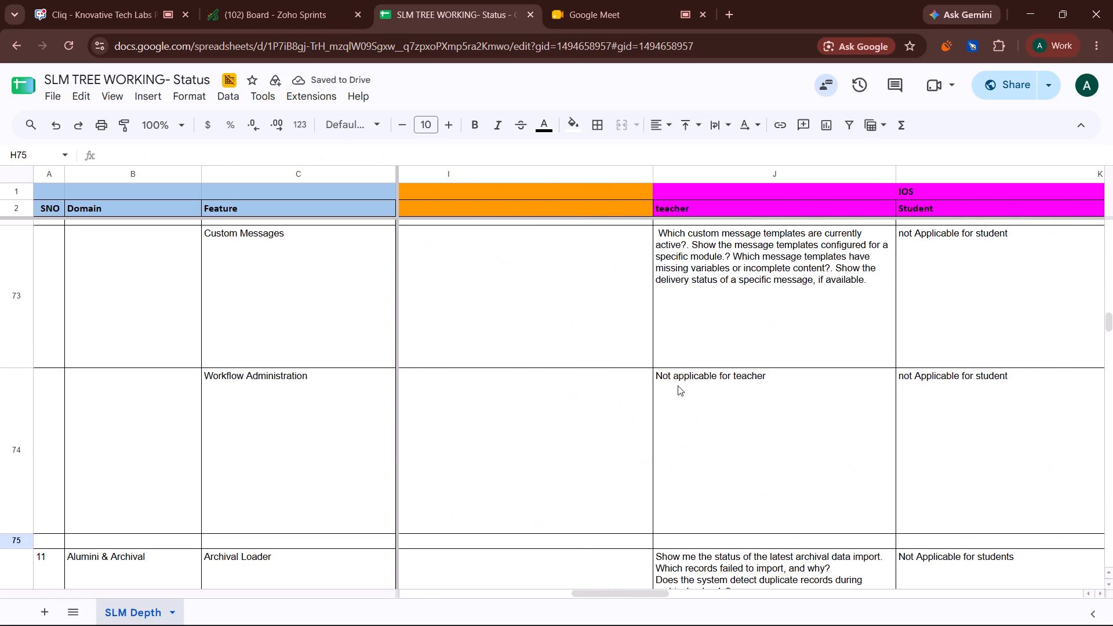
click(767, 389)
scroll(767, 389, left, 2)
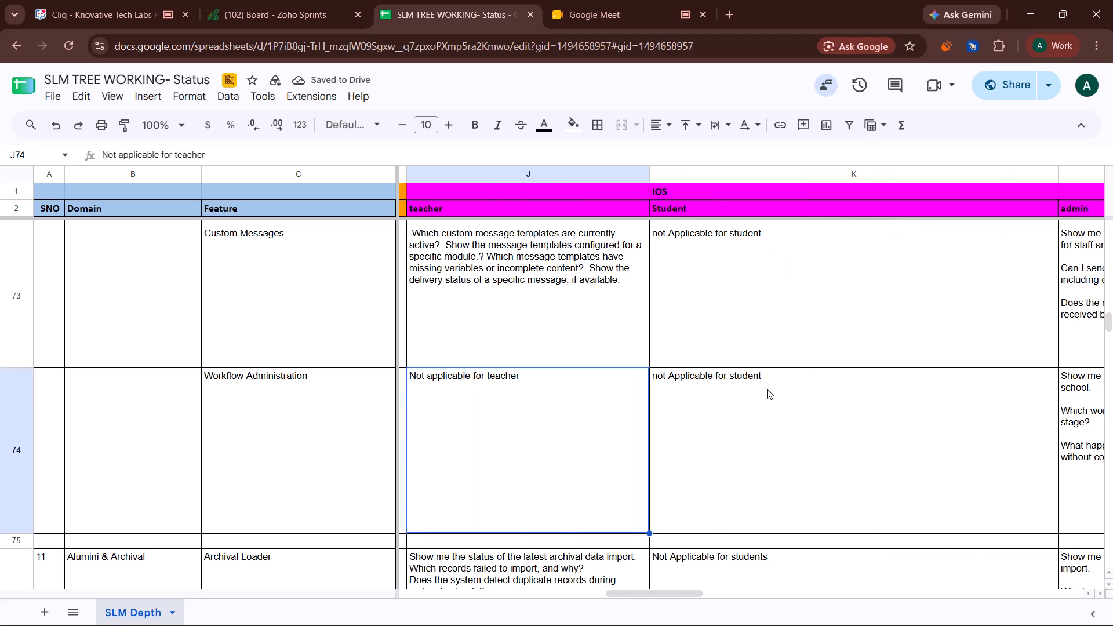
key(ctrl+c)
Review the Android Teacher and admin columns from Certificate & Workflow through Academic Calendar for empty cells.
scroll(767, 389, right, 5)
scroll(767, 389, left, 2)
scroll(767, 389, up, 1)
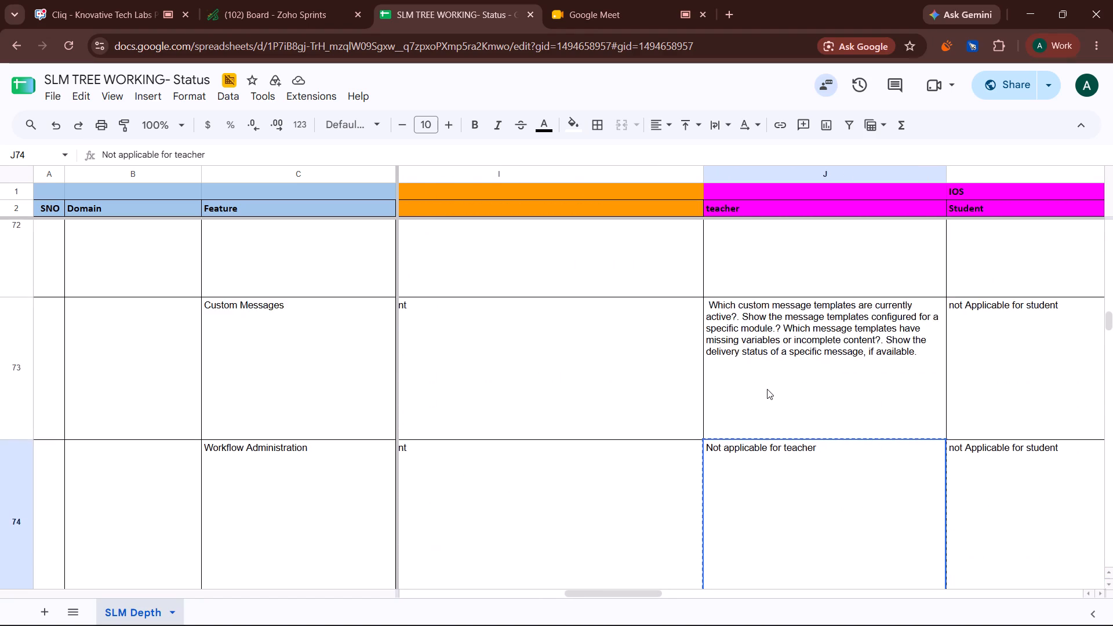
scroll(767, 389, up, 5)
scroll(767, 389, right, 5)
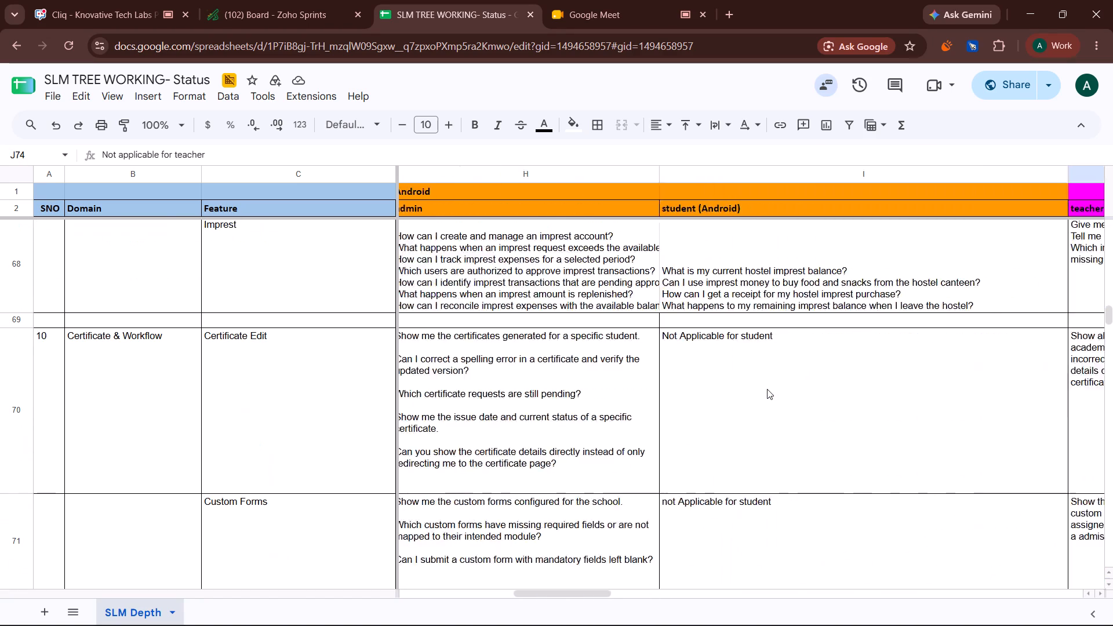
scroll(767, 389, down, 6)
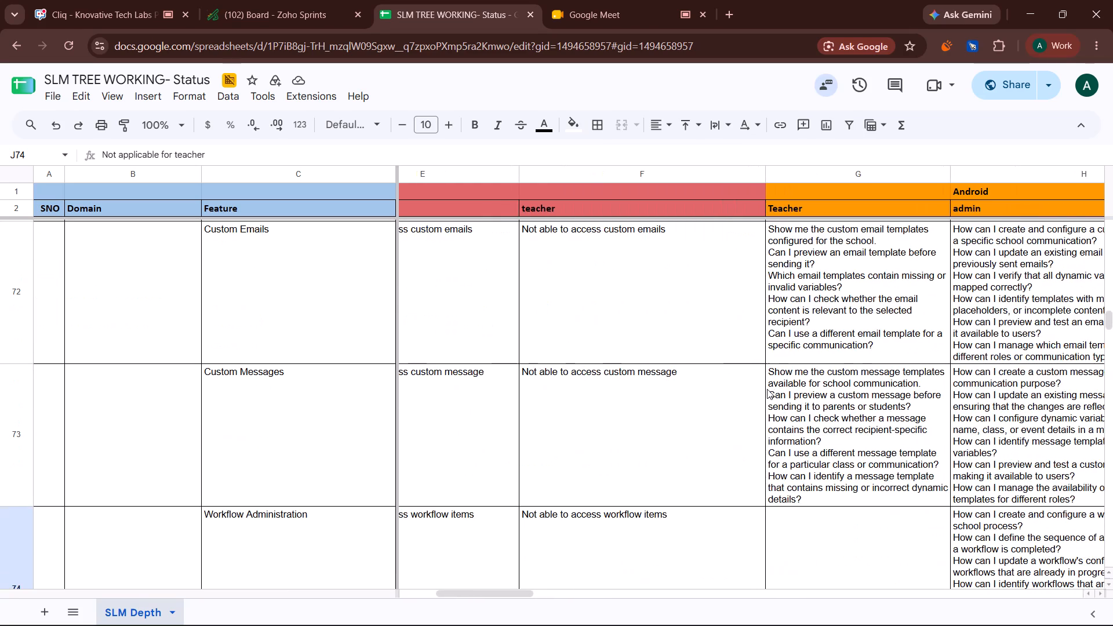
scroll(767, 389, right, 1)
scroll(767, 389, down, 6)
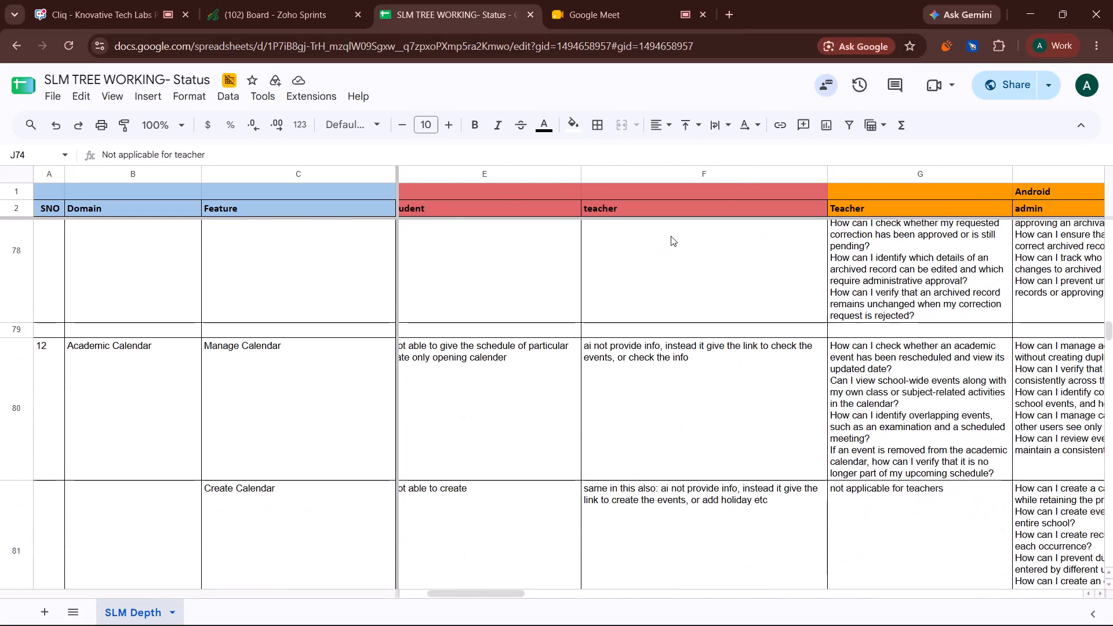
scroll(670, 235, up, 1)
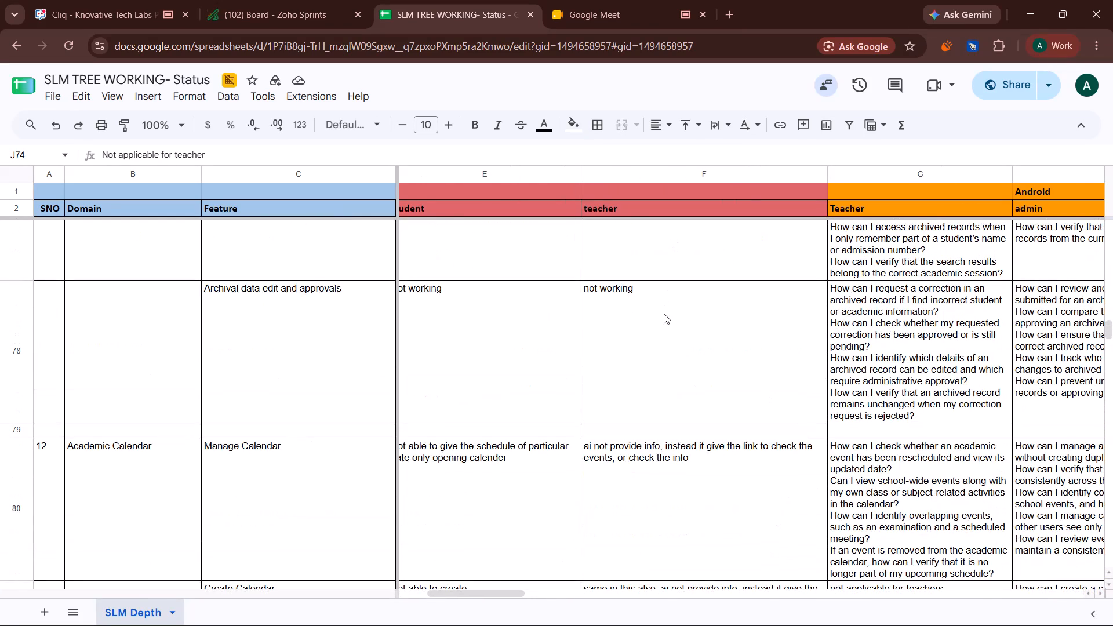
scroll(664, 314, left, 3)
scroll(664, 314, down, 2)
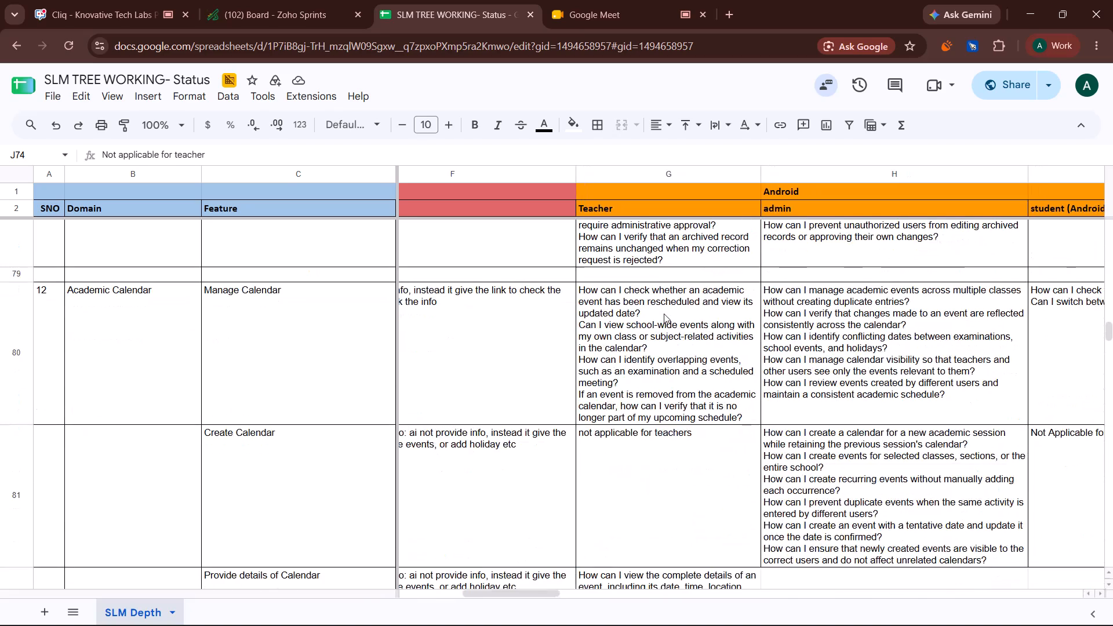
scroll(664, 314, left, 3)
click(664, 314)
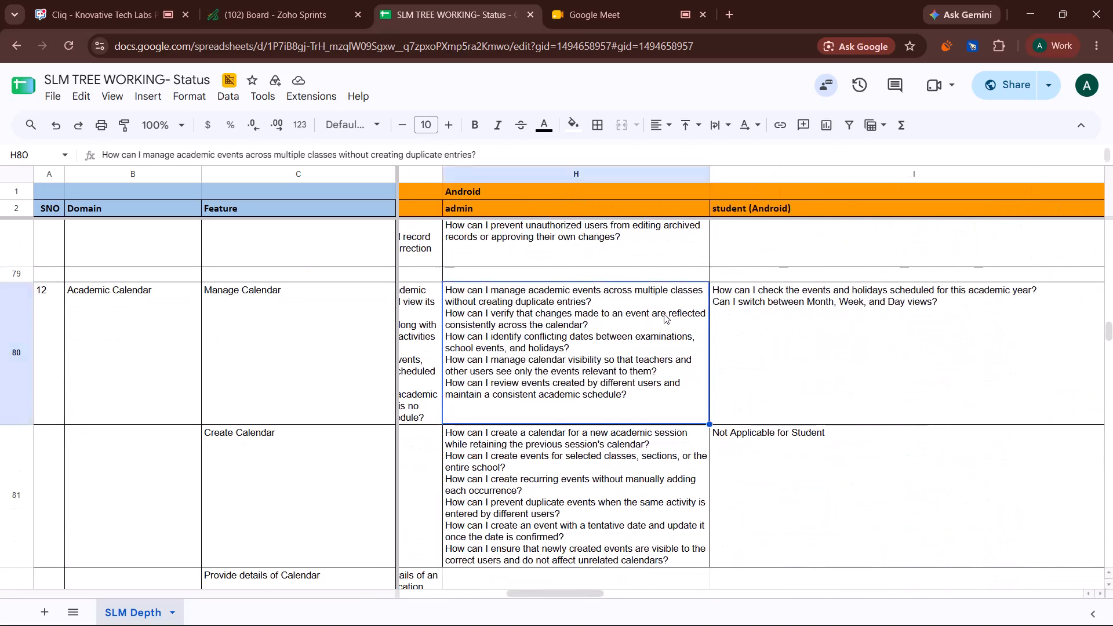
Check the first Academics features, from Class to Lesson Plan, for empty Android cells and matching iOS questions.
scroll(664, 314, up, 17)
scroll(664, 314, up, 6)
scroll(664, 314, down, 4)
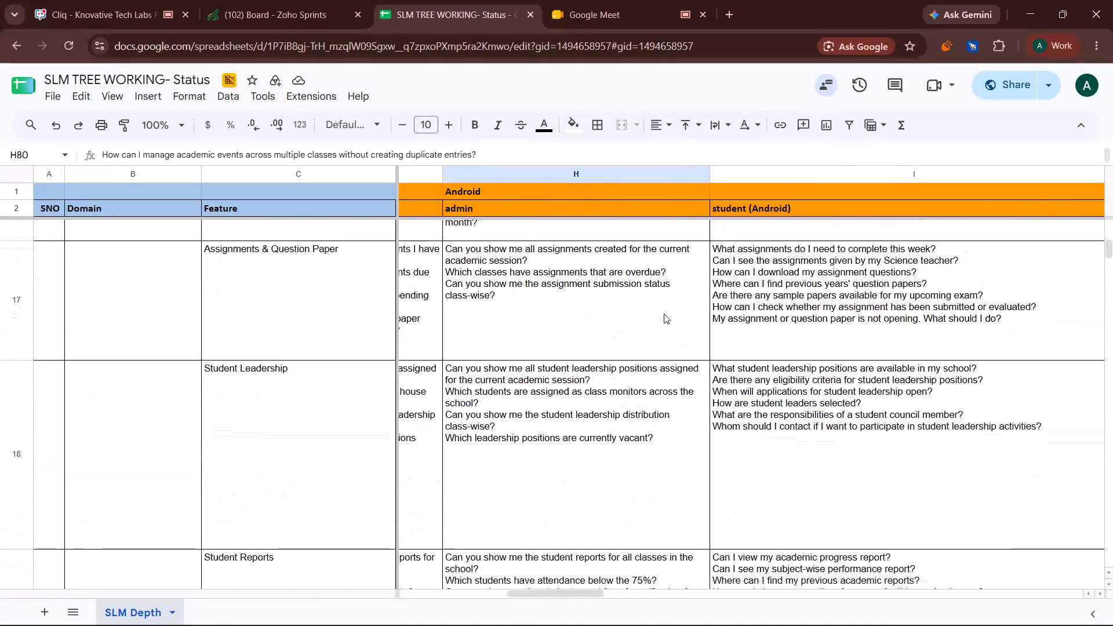
scroll(664, 314, down, 3)
scroll(664, 314, up, 16)
scroll(664, 314, up, 6)
scroll(664, 314, right, 6)
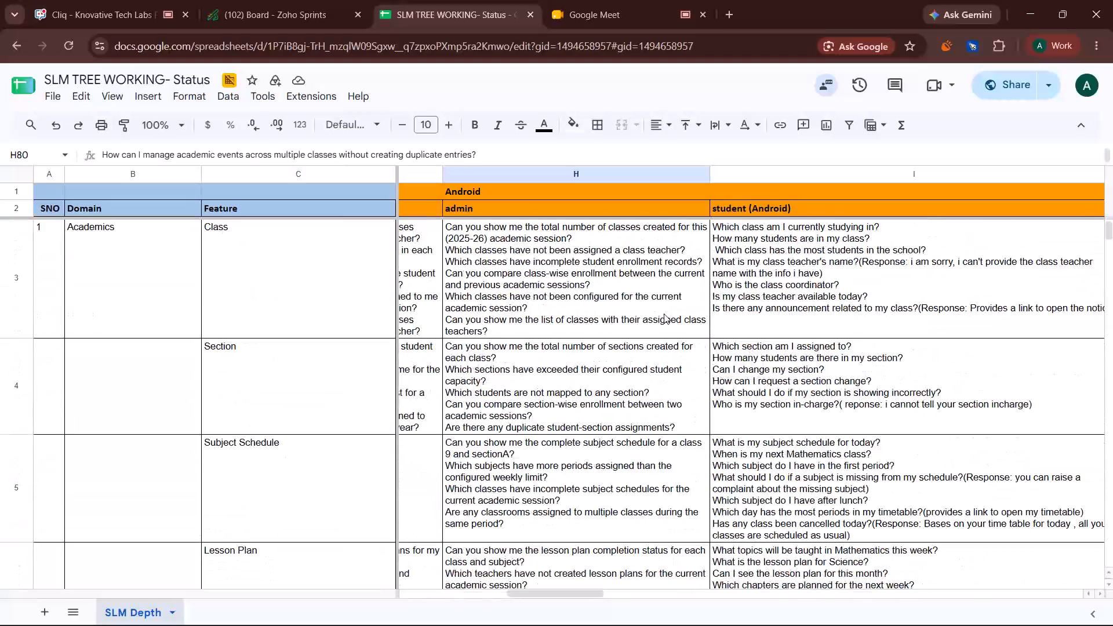
scroll(664, 314, right, 14)
scroll(664, 314, left, 3)
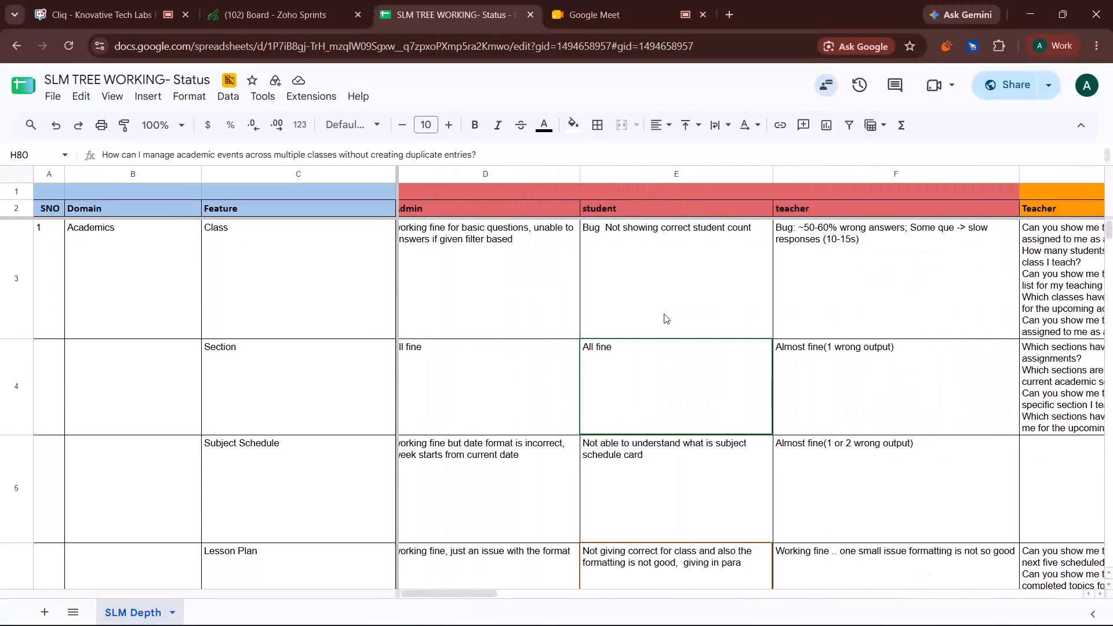
scroll(664, 314, left, 3)
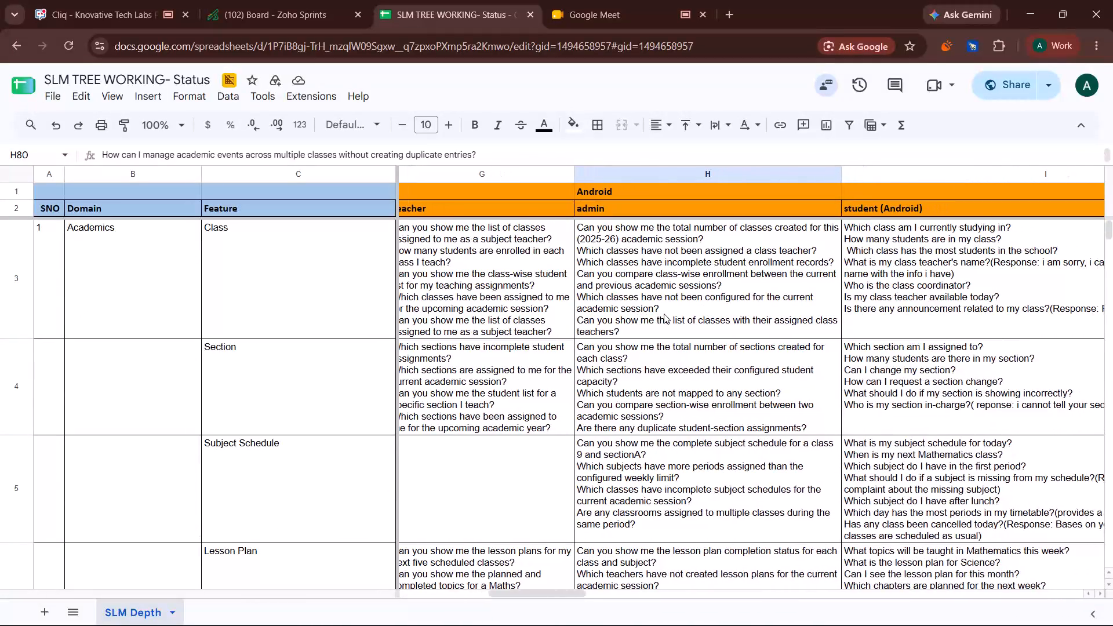
scroll(664, 314, left, 1)
scroll(664, 314, down, 1)
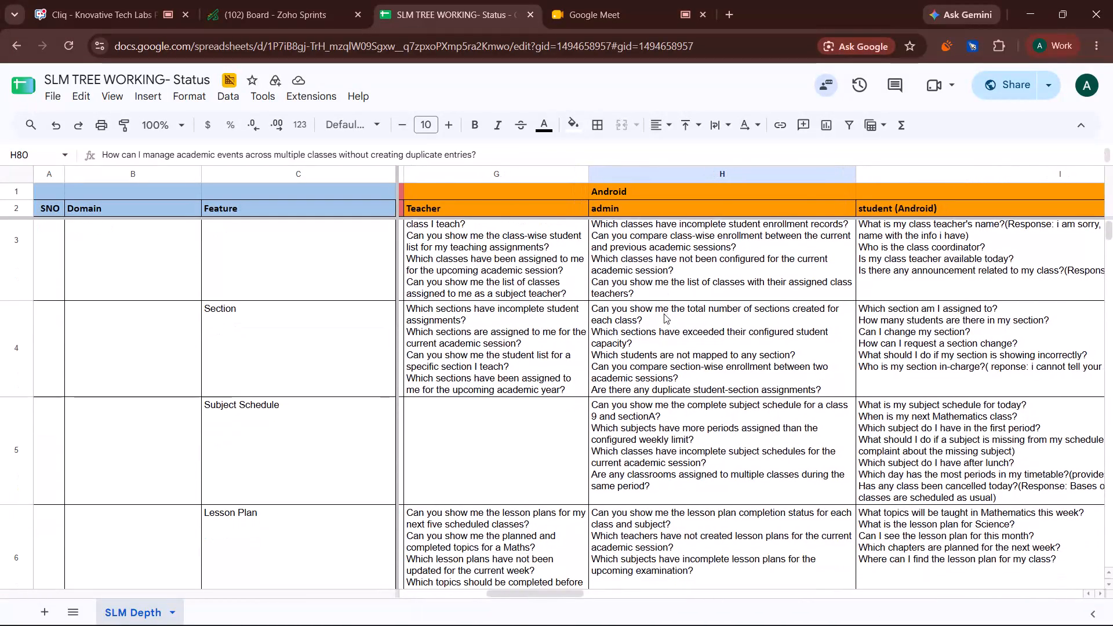
scroll(664, 314, down, 1)
scroll(664, 314, left, 5)
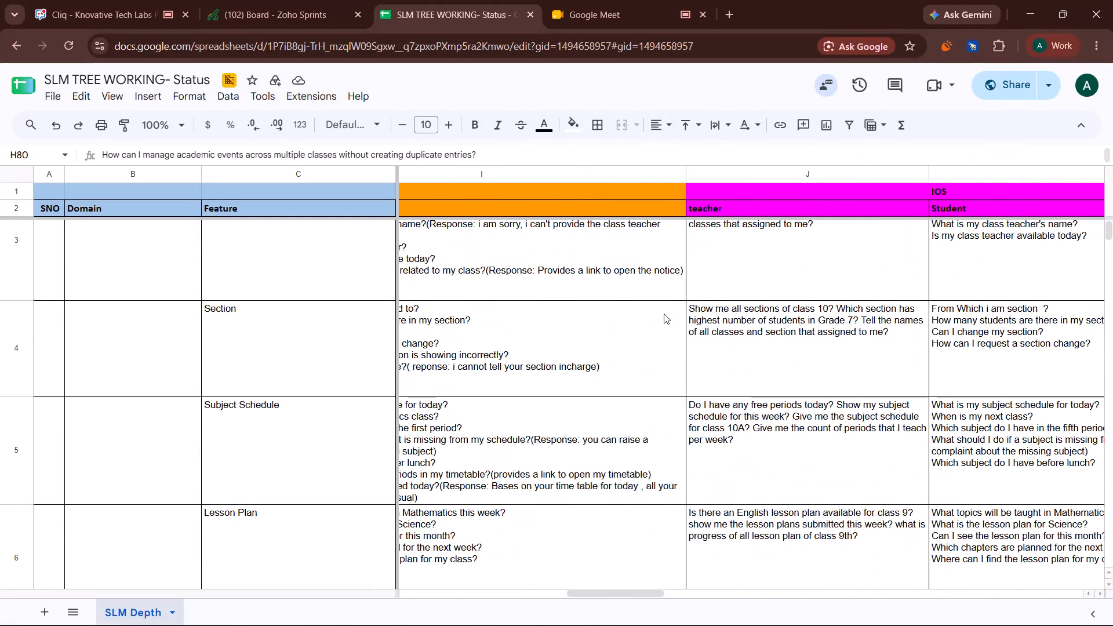
scroll(664, 314, right, 7)
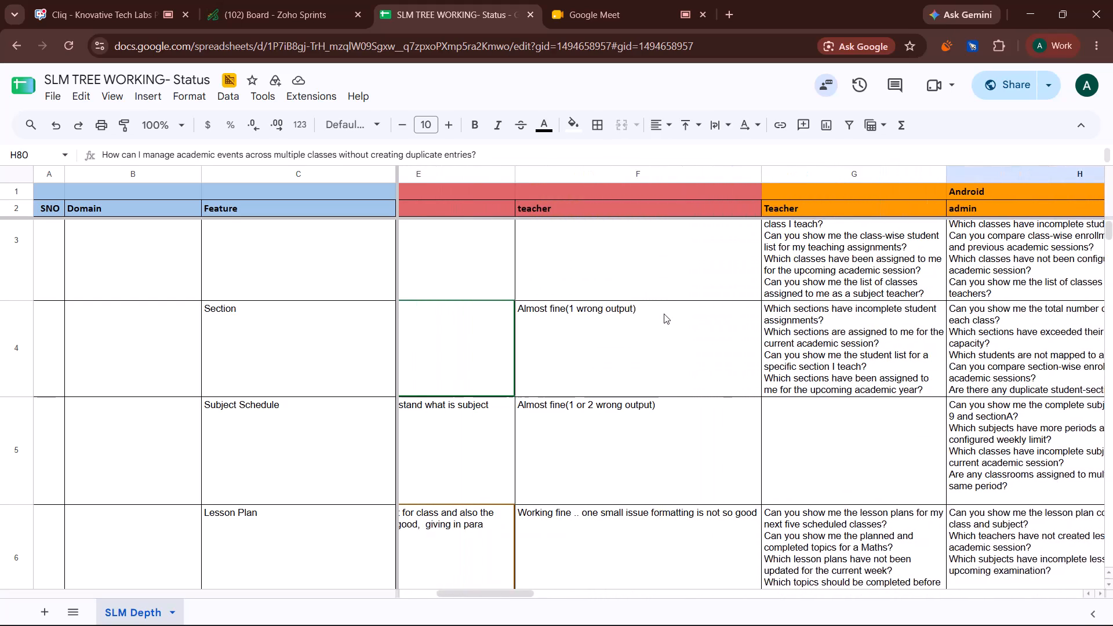
scroll(664, 314, right, 1)
scroll(664, 314, left, 2)
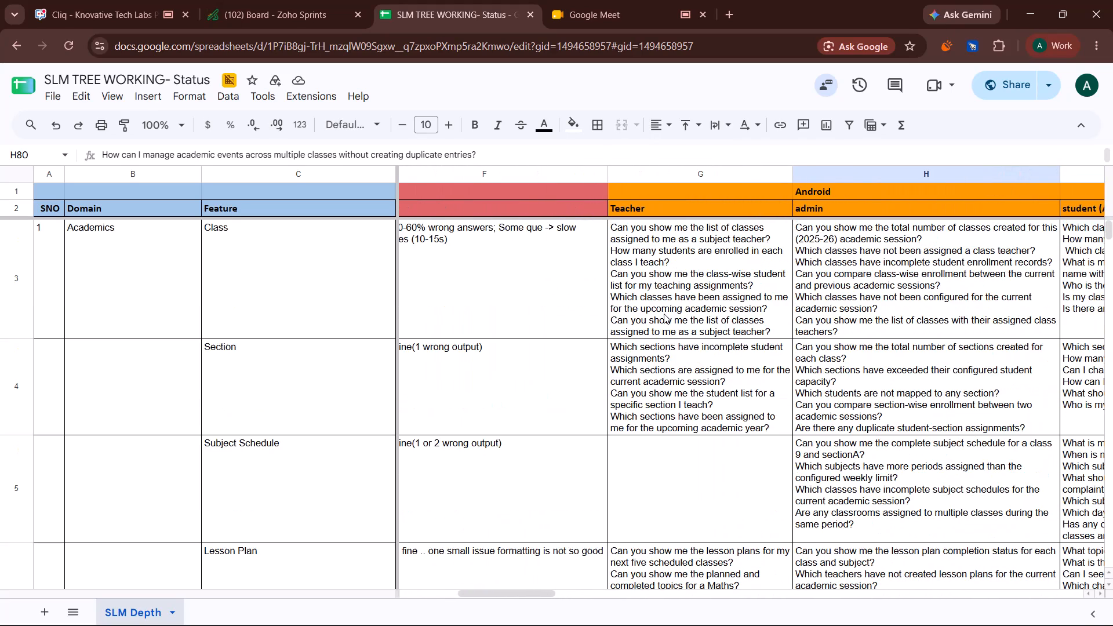
Copy the iOS teacher questions for Subject Schedule into that feature's empty Android Teacher cell.
scroll(712, 316, left, 3)
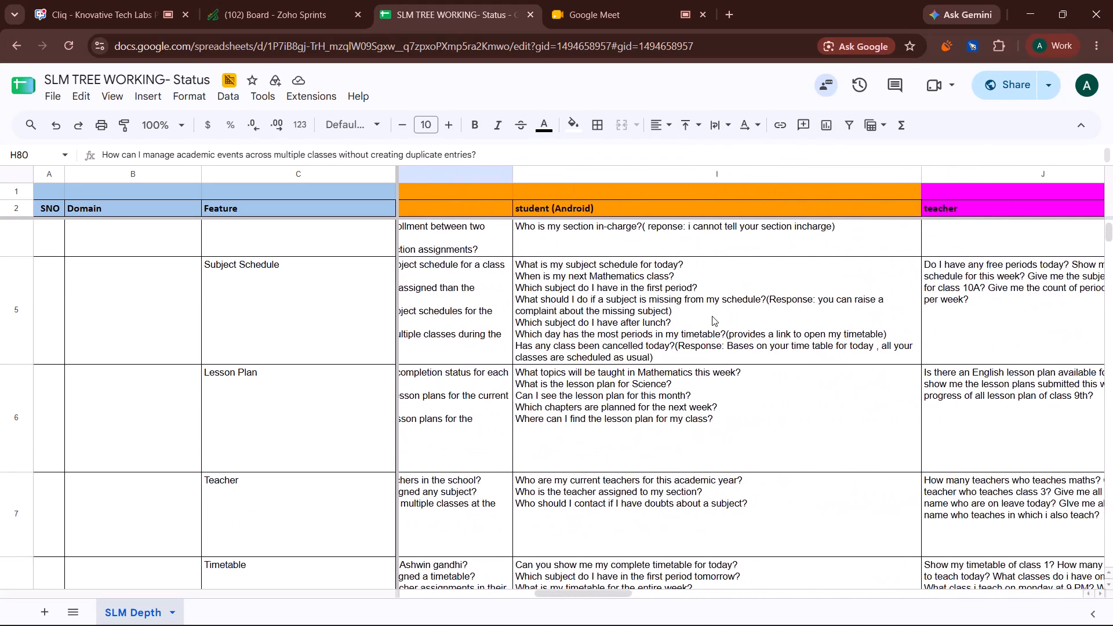
scroll(712, 316, left, 3)
scroll(907, 295, right, 3)
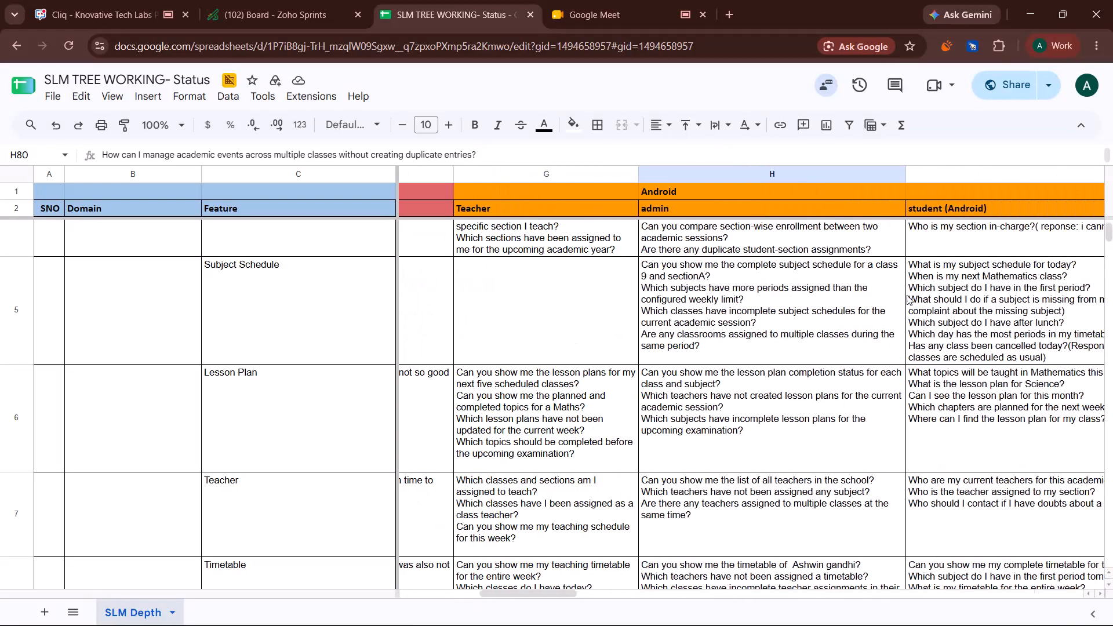
scroll(907, 295, right, 2)
scroll(759, 310, left, 6)
click(827, 300)
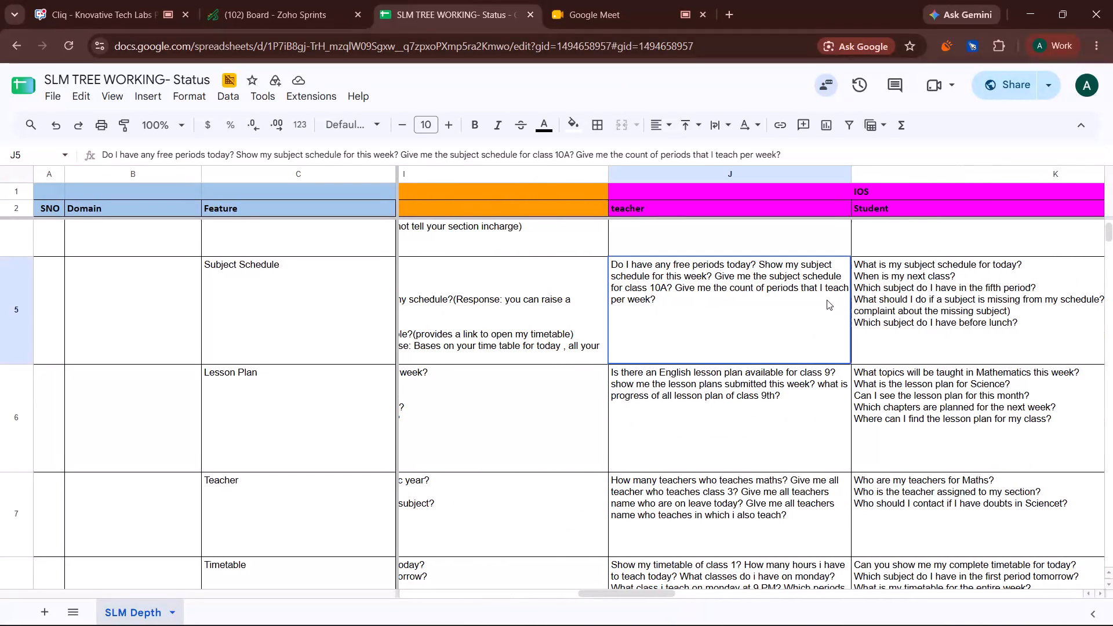
key(ctrl+c)
scroll(744, 285, right, 7)
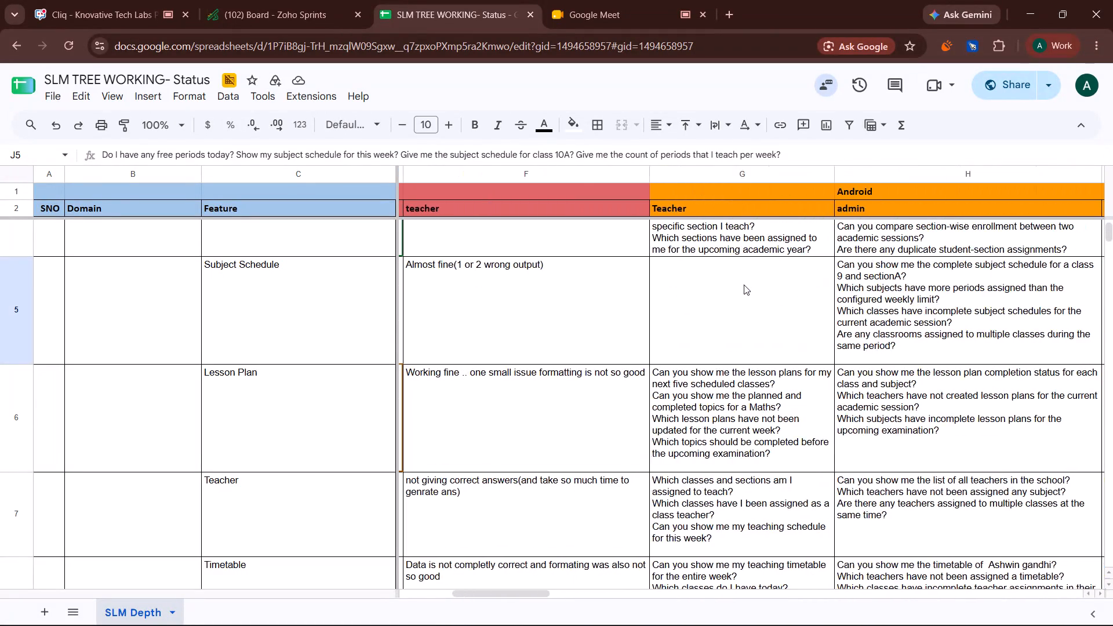
click(680, 289)
key(ctrl+v)
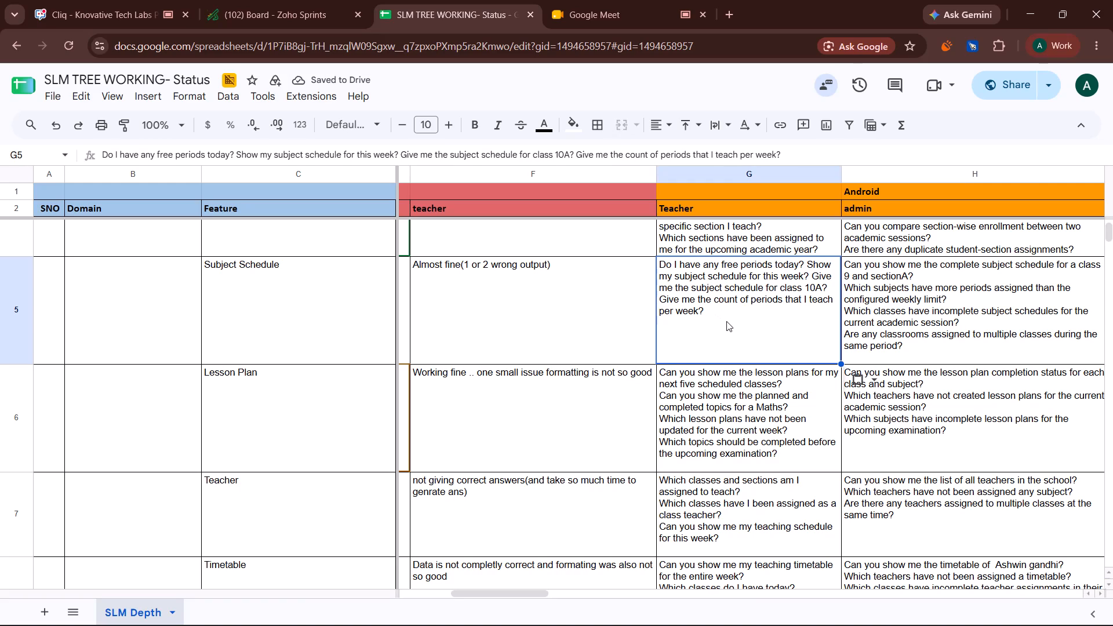
Examine the remaining Academics rows for empty Android cells and compare the MoD row with its iOS teacher and admin cells.
click(781, 418)
scroll(781, 418, down, 2)
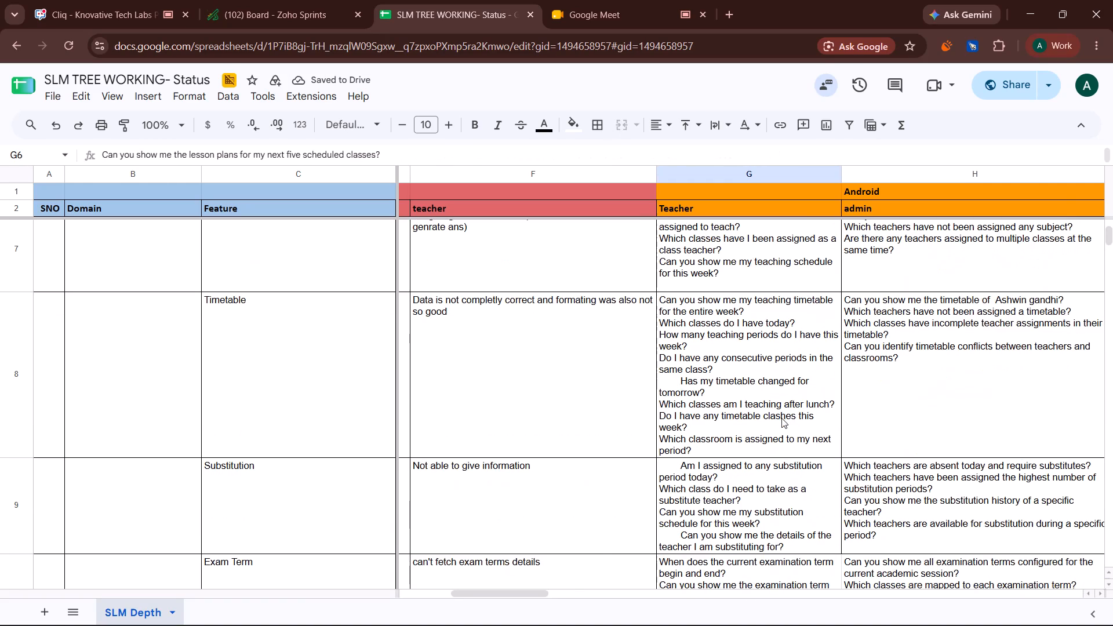
scroll(781, 418, left, 1)
scroll(781, 418, down, 9)
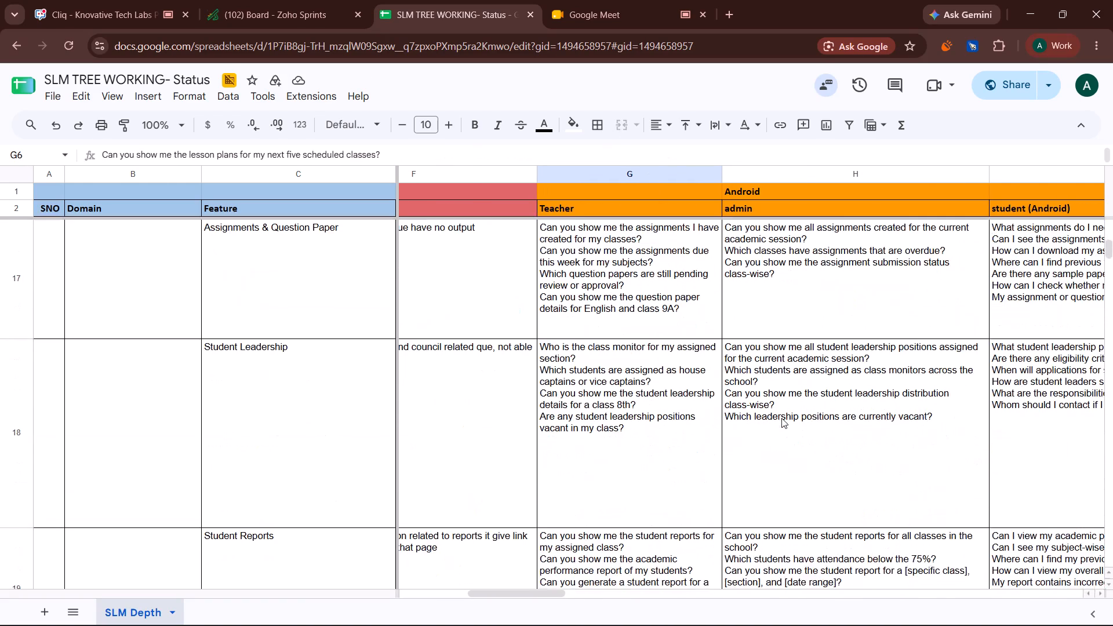
scroll(781, 418, up, 3)
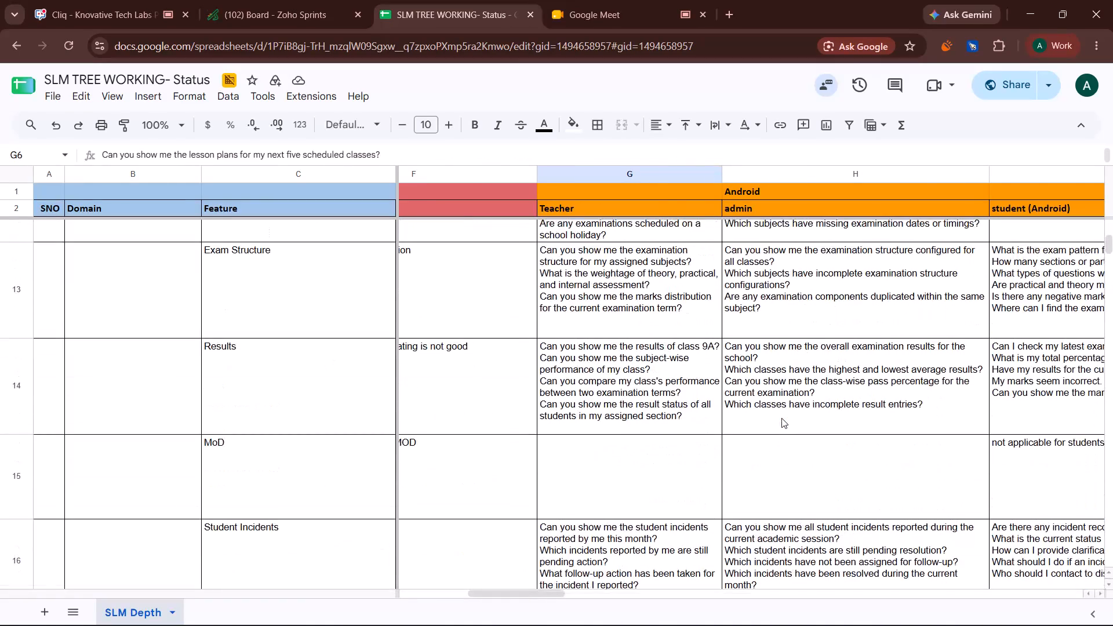
scroll(781, 418, down, 1)
scroll(781, 418, left, 5)
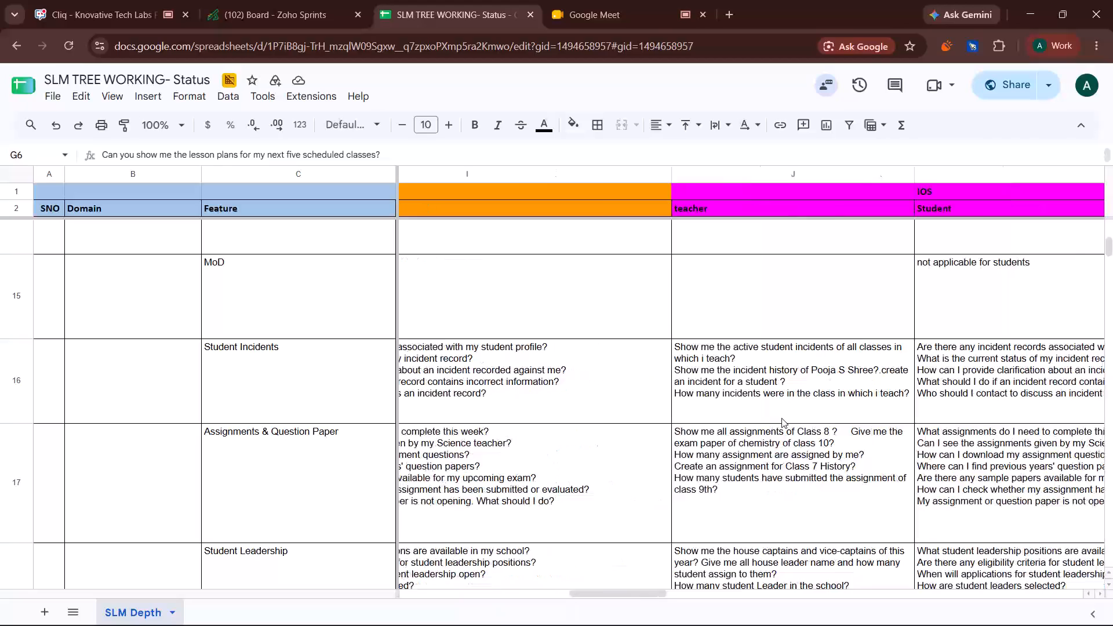
scroll(781, 418, left, 6)
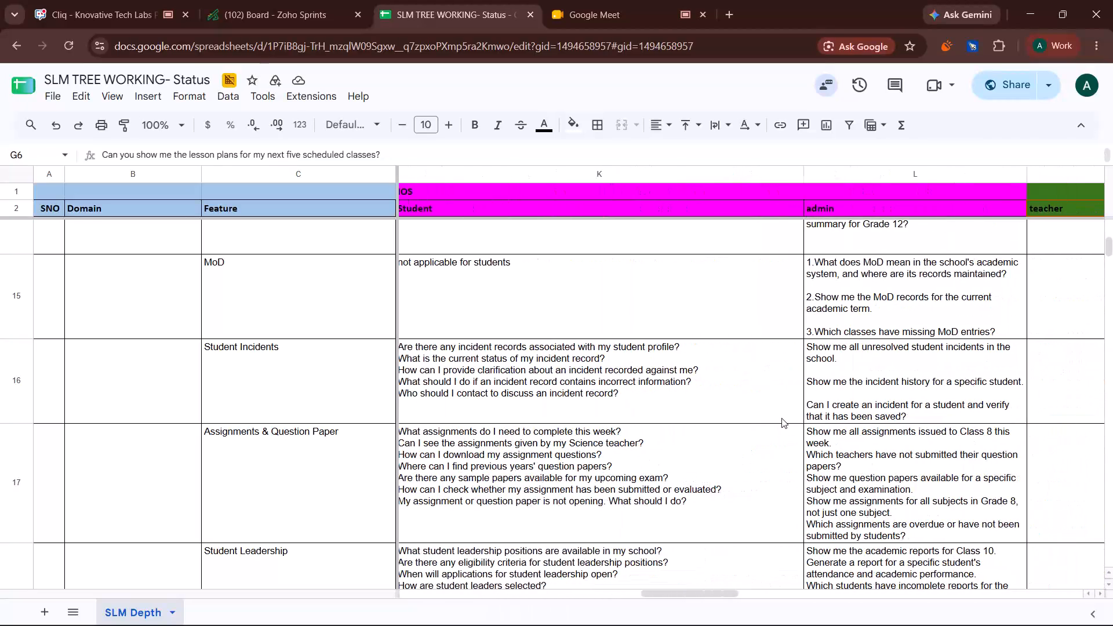
scroll(781, 418, left, 1)
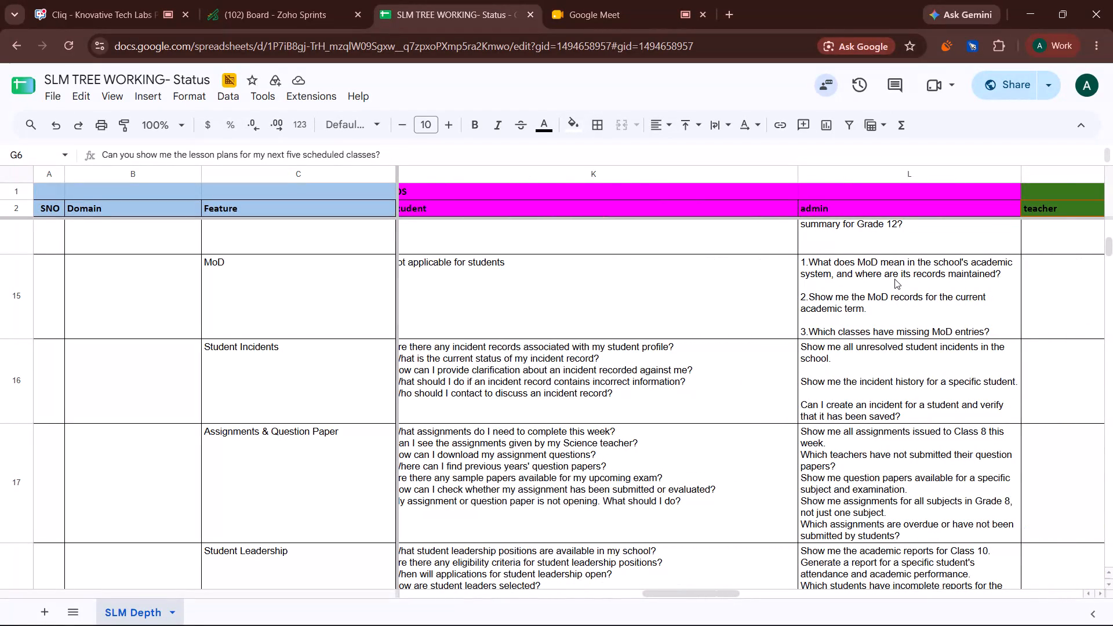
scroll(894, 279, right, 7)
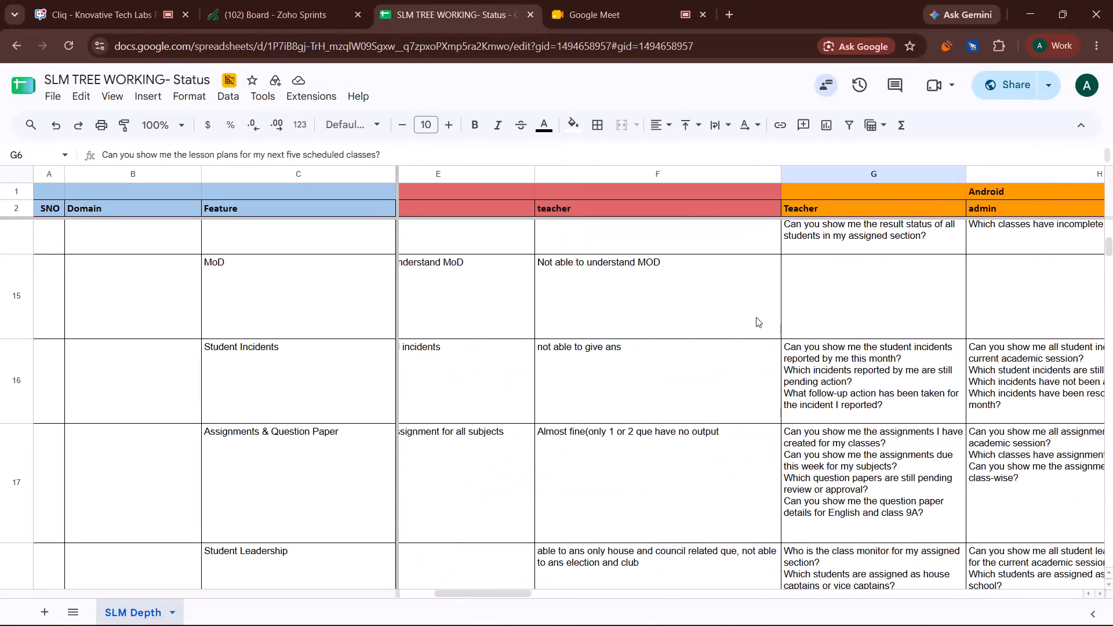
scroll(756, 317, left, 6)
Check the Android Teacher and admin columns from Assignments & Question Paper through the Library features for empty cells.
scroll(756, 317, down, 2)
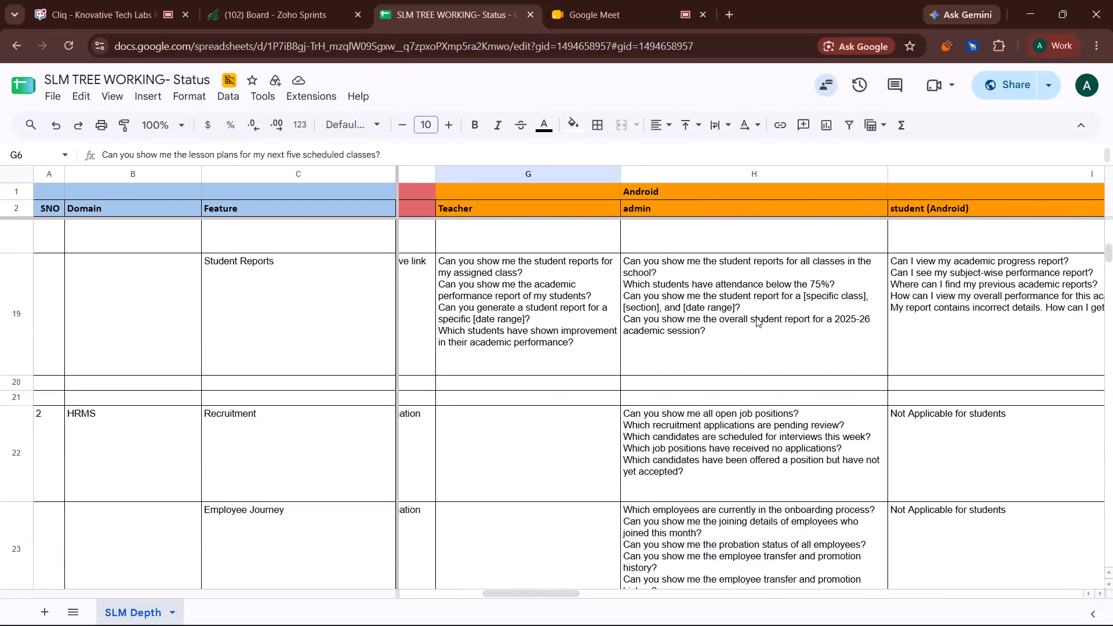
scroll(756, 317, down, 4)
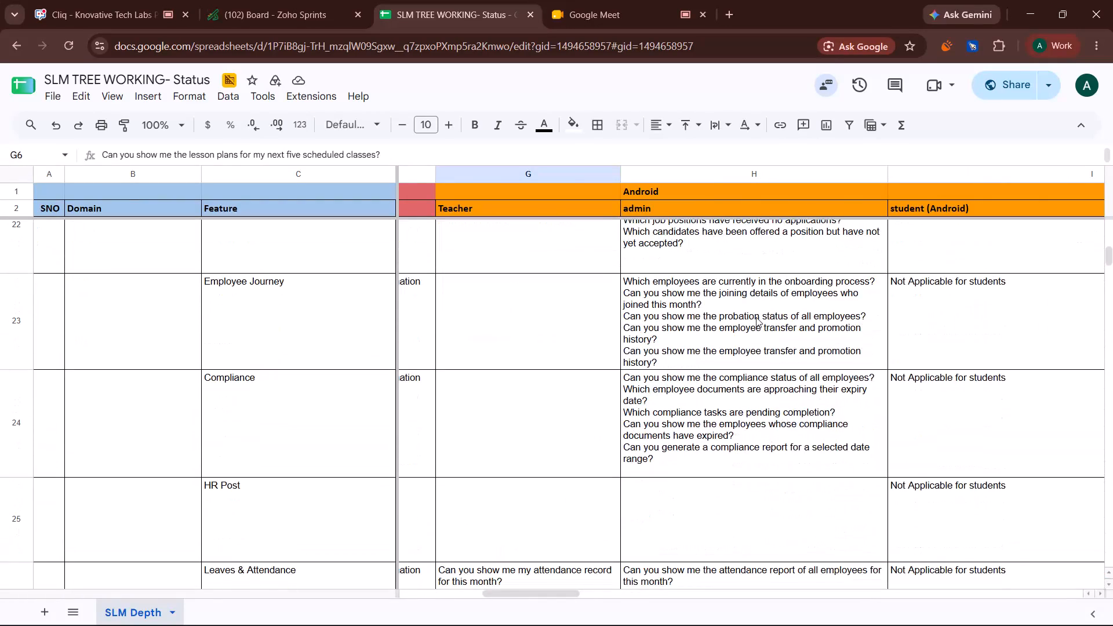
scroll(756, 317, down, 2)
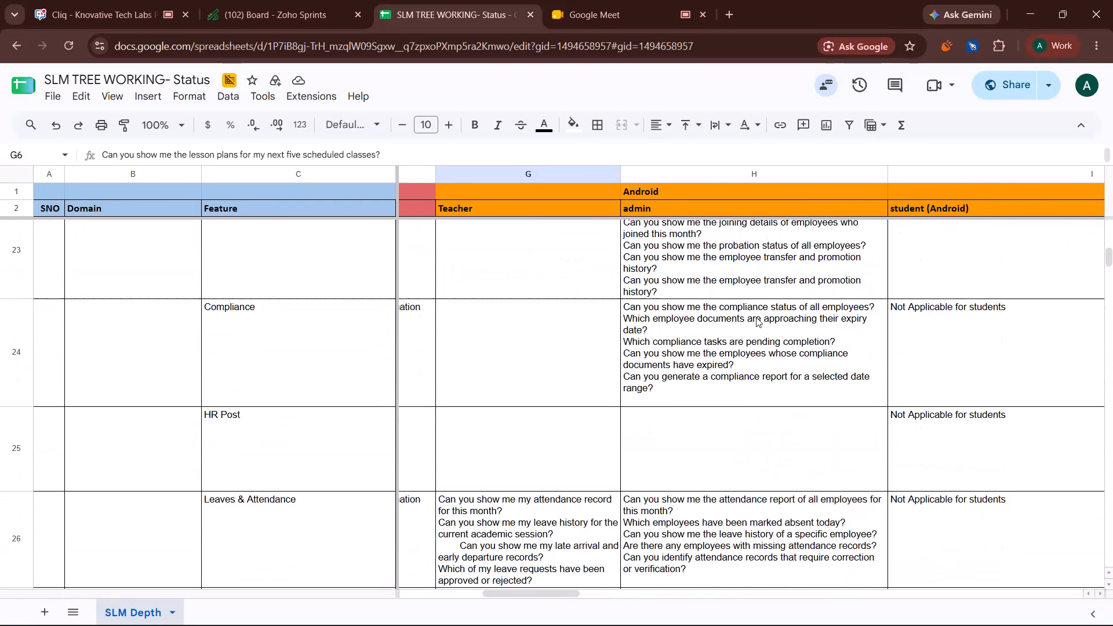
scroll(756, 317, down, 8)
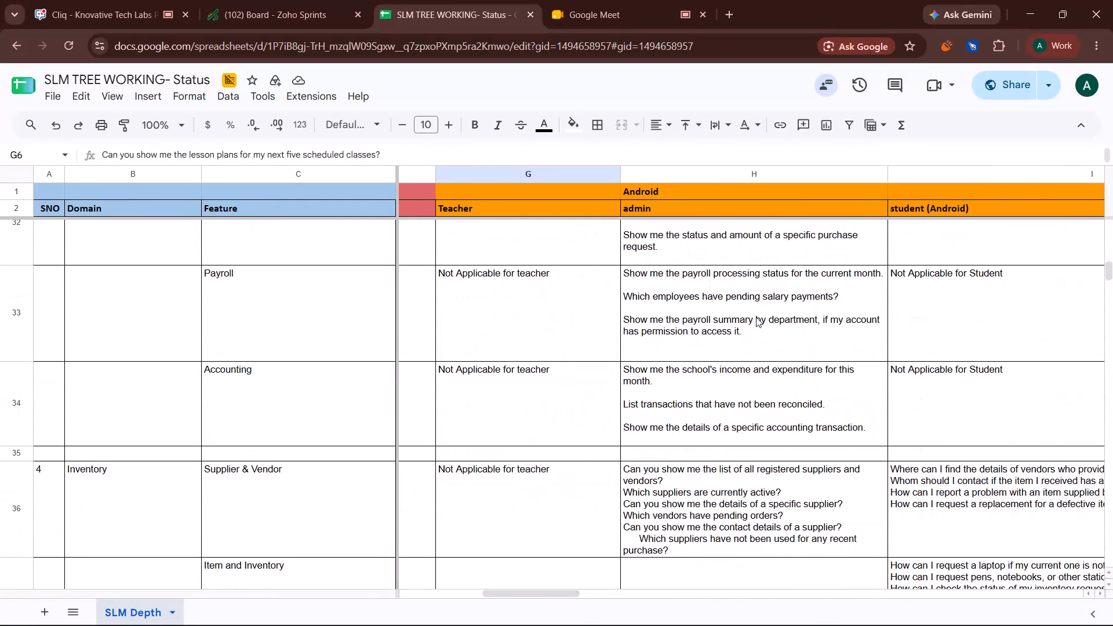
scroll(756, 317, down, 5)
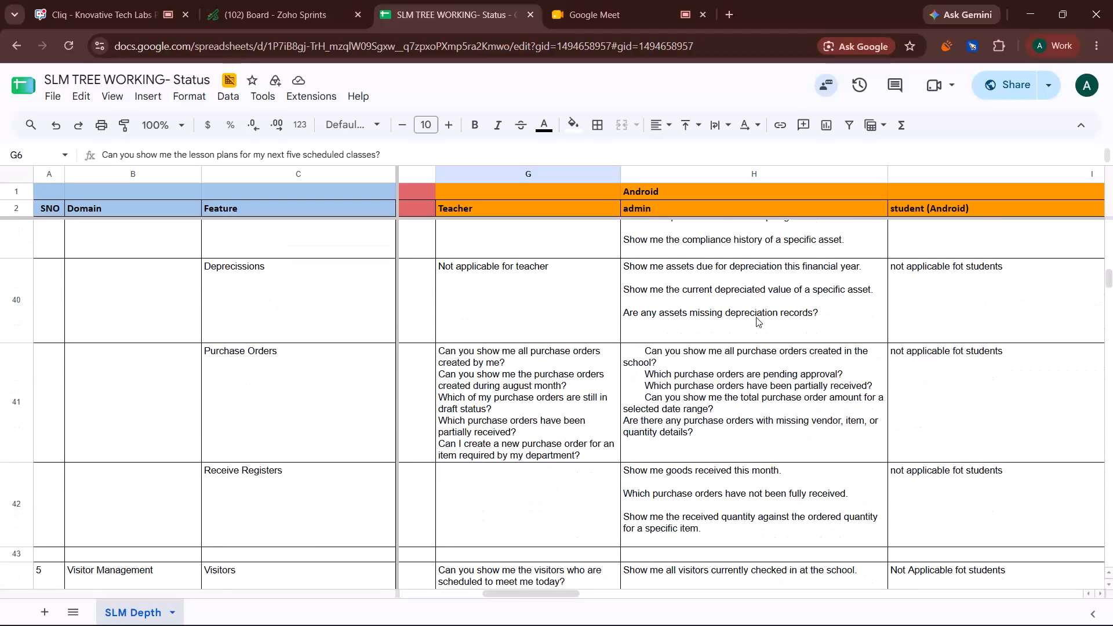
scroll(756, 317, down, 7)
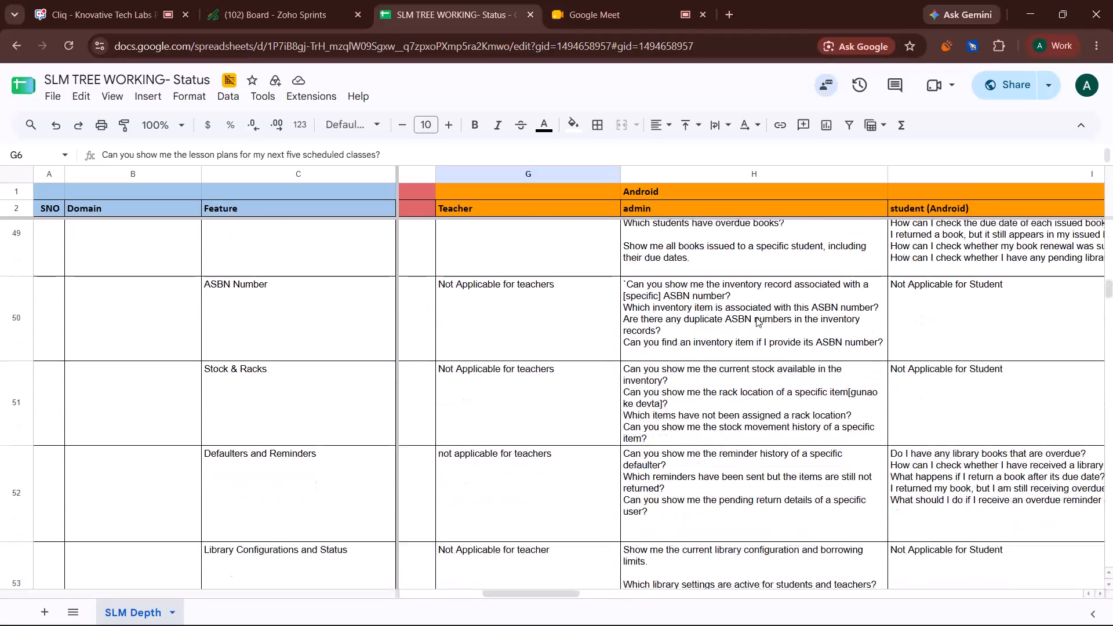
scroll(756, 317, down, 1)
Copy the iOS teacher questions for the Library feature Issue Books into its empty Android Teacher cell.
scroll(756, 317, up, 2)
scroll(756, 317, left, 1)
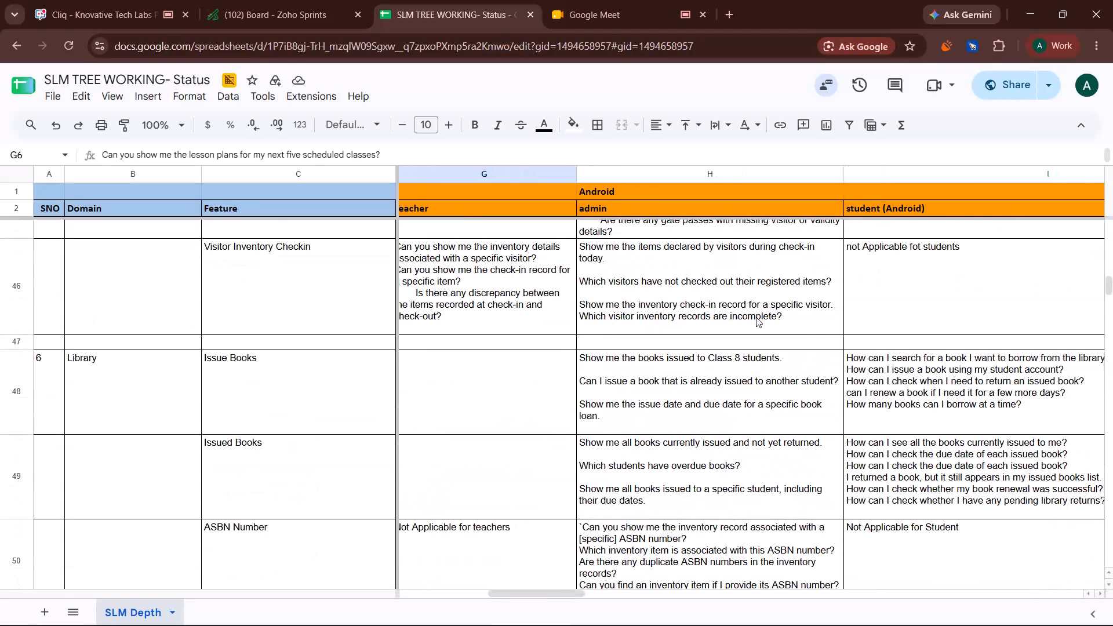
scroll(756, 317, left, 1)
scroll(599, 336, right, 1)
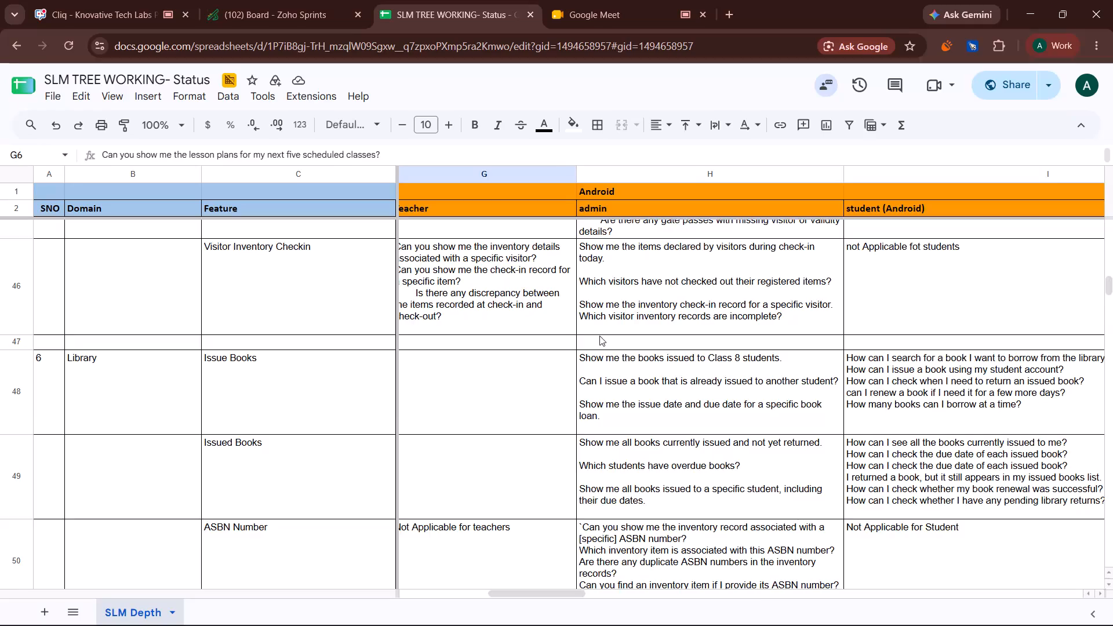
scroll(599, 336, right, 1)
scroll(599, 336, left, 5)
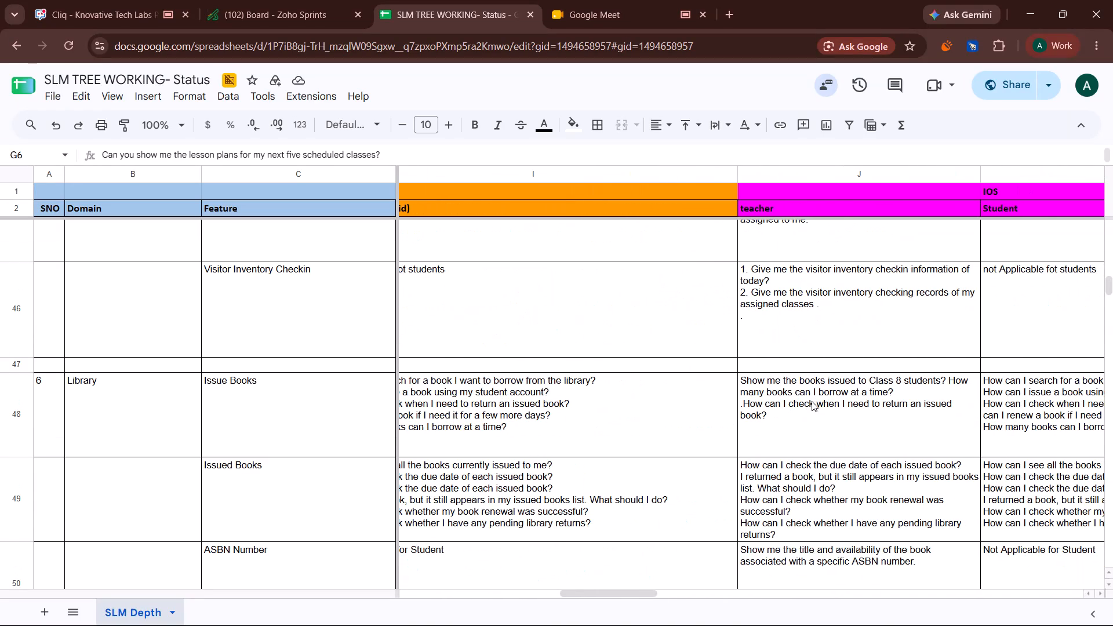
click(802, 405)
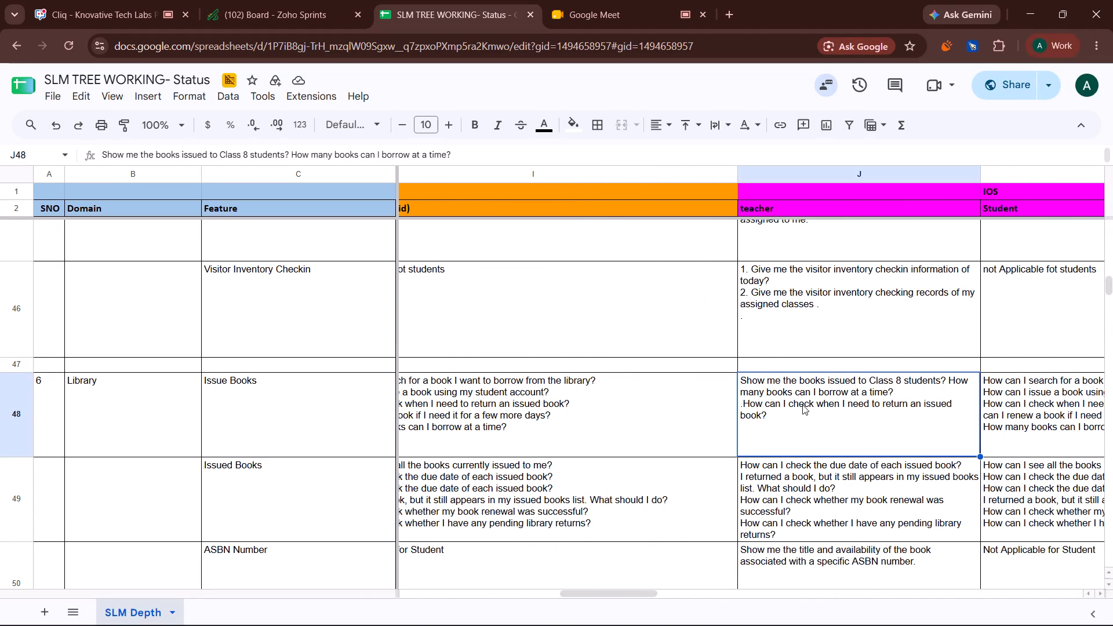
key(ctrl+c)
scroll(802, 405, right, 5)
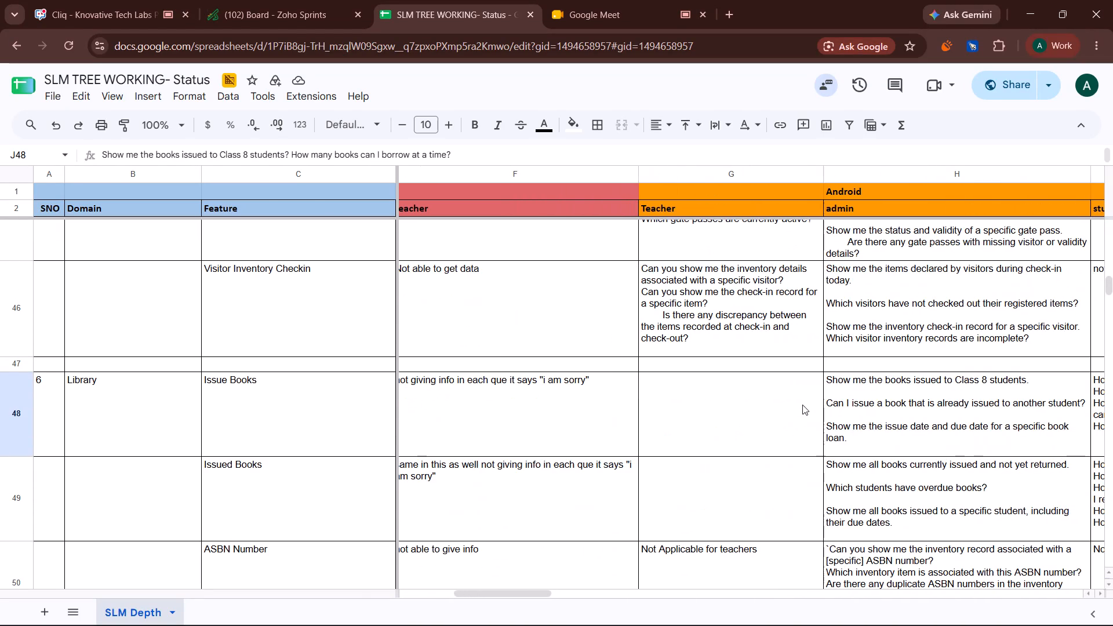
click(707, 396)
key(ctrl+v)
Copy the iOS teacher questions for Issued Books into that feature's empty Android Teacher cell.
scroll(850, 438, left, 5)
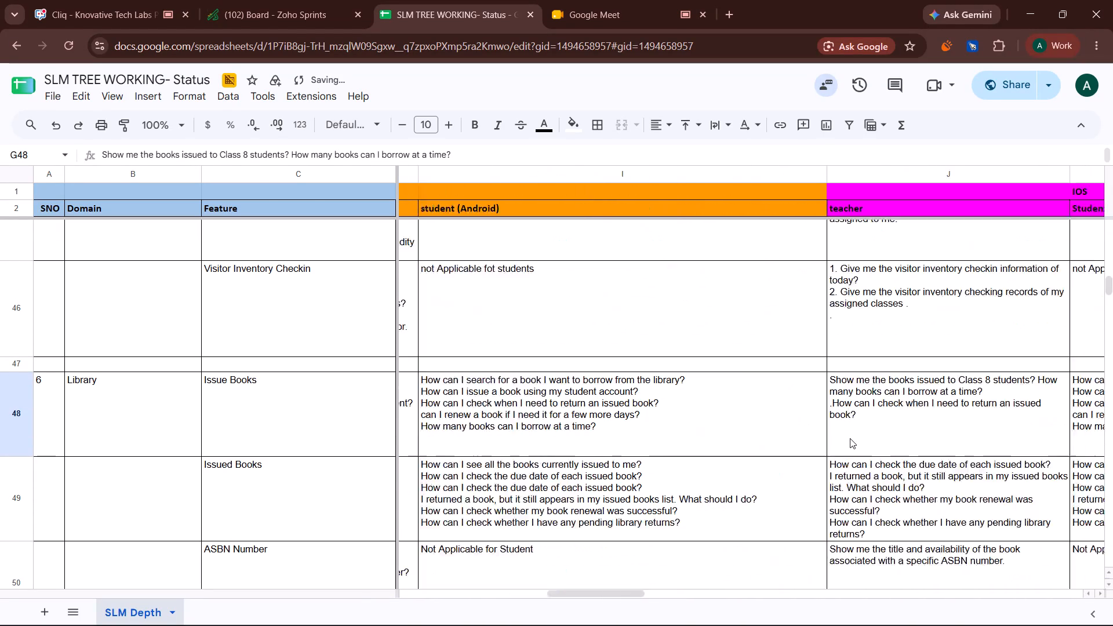
scroll(850, 438, left, 1)
click(785, 464)
key(ctrl+c)
scroll(785, 464, right, 2)
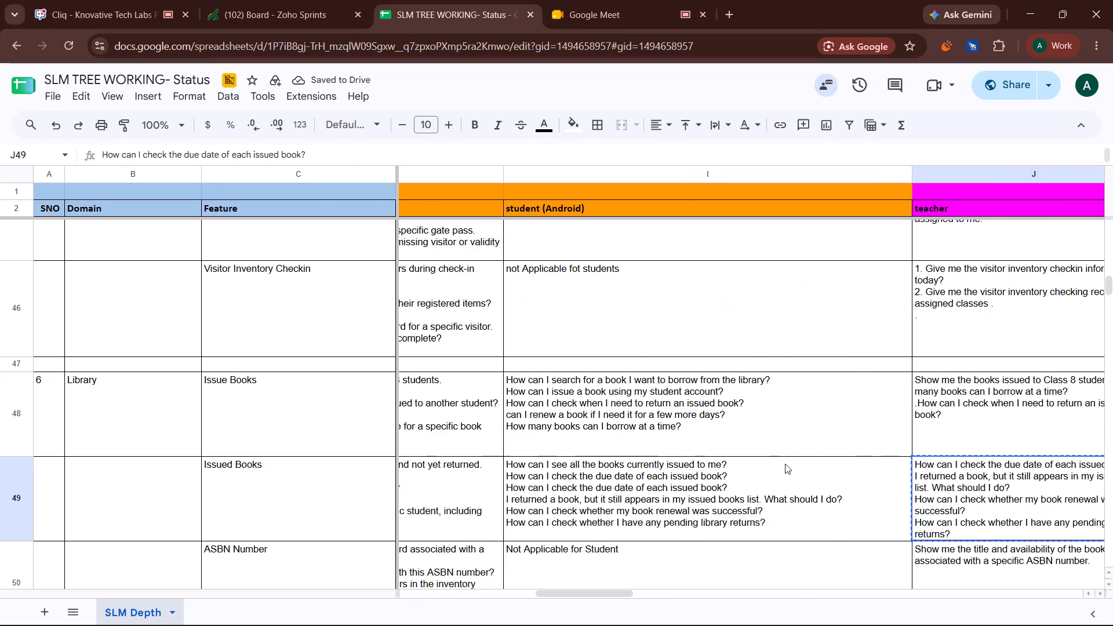
scroll(785, 464, right, 3)
click(624, 512)
key(ctrl+v)
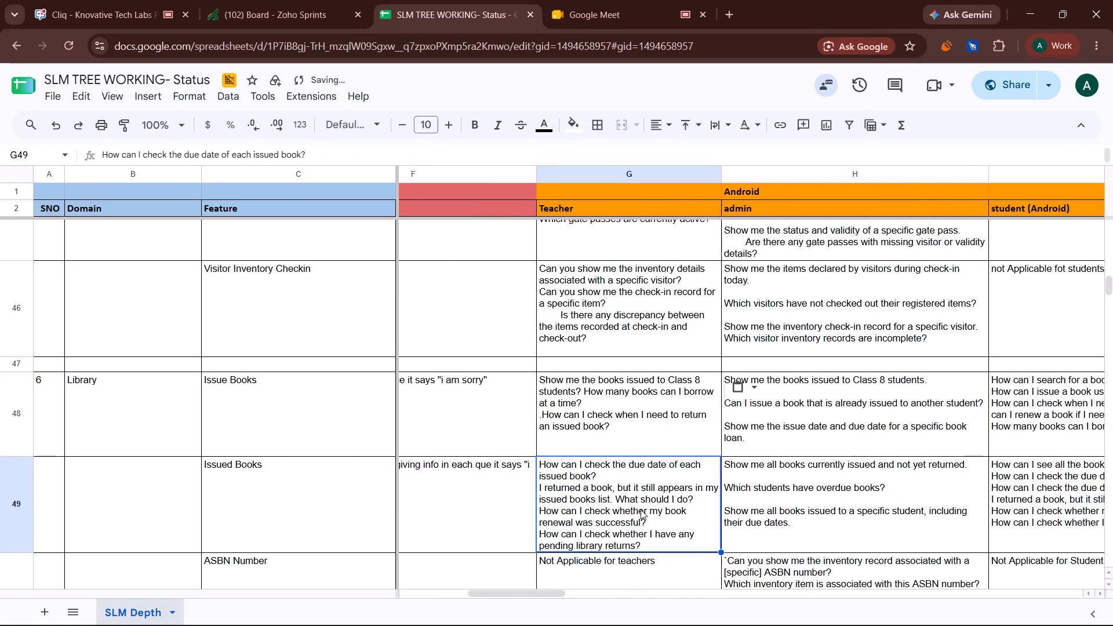
Check the remaining Library features, from ASBN Number to Library Configurations and Status, for empty Android Teacher and admin cells.
click(768, 504)
scroll(768, 504, left, 5)
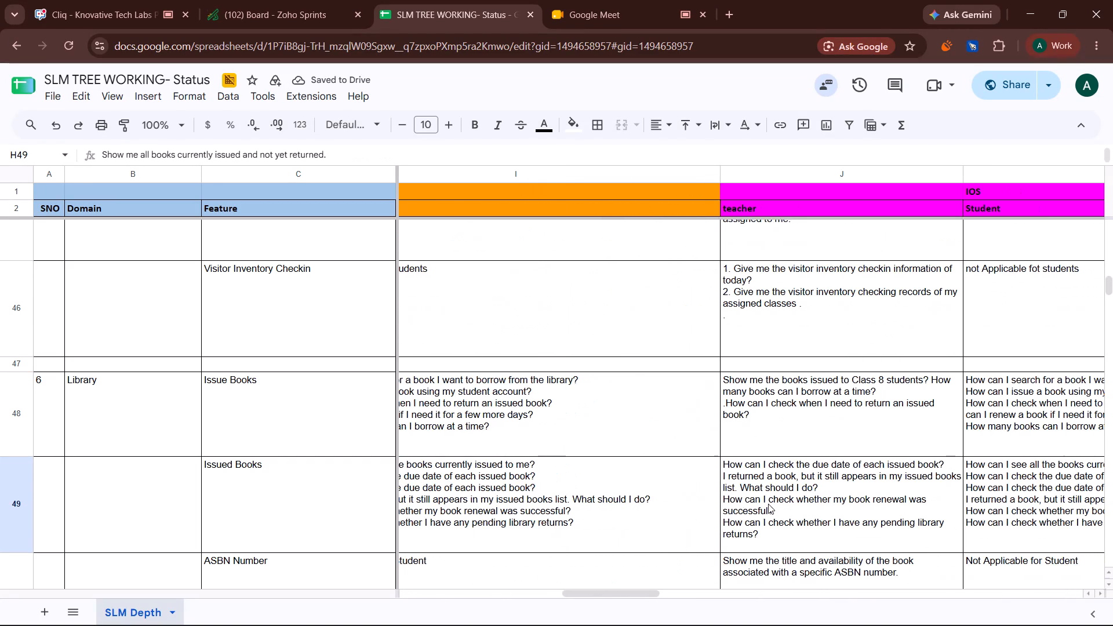
scroll(768, 504, down, 3)
scroll(768, 504, right, 1)
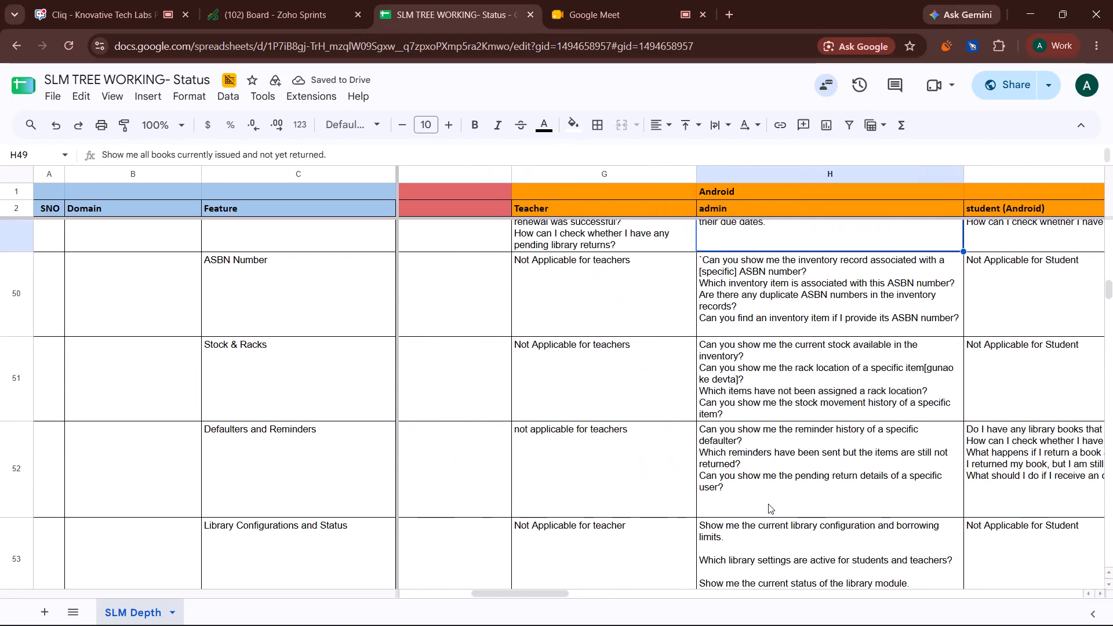
scroll(768, 504, up, 1)
scroll(768, 504, down, 3)
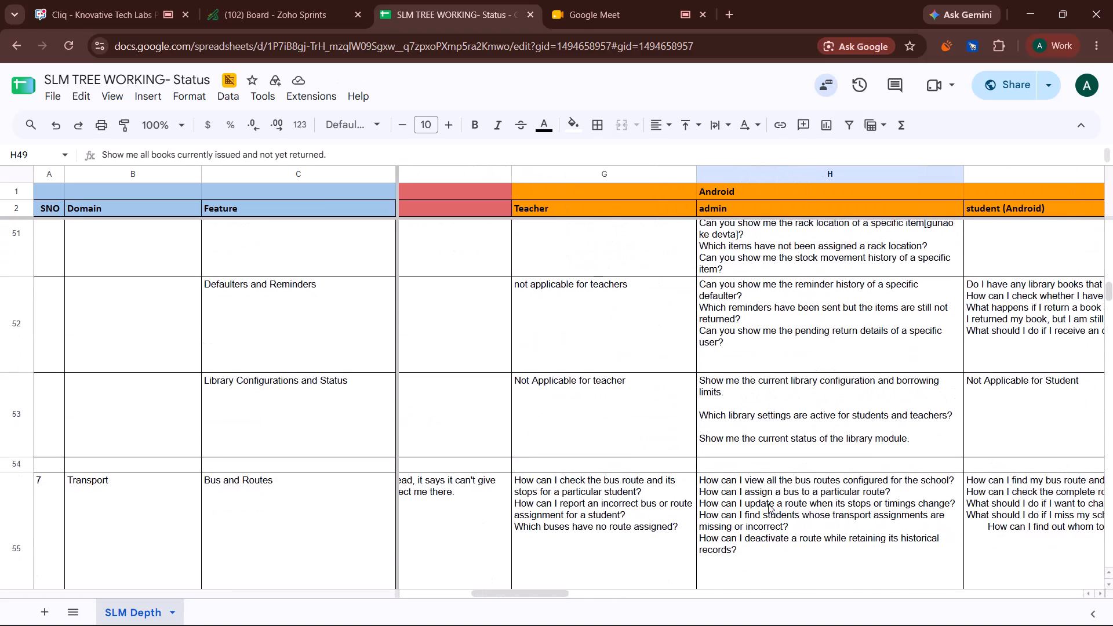
Review the Android Teacher and admin columns from Transport through Staff Room / Chat for empty cells, and return to the first Academics features.
scroll(768, 504, down, 10)
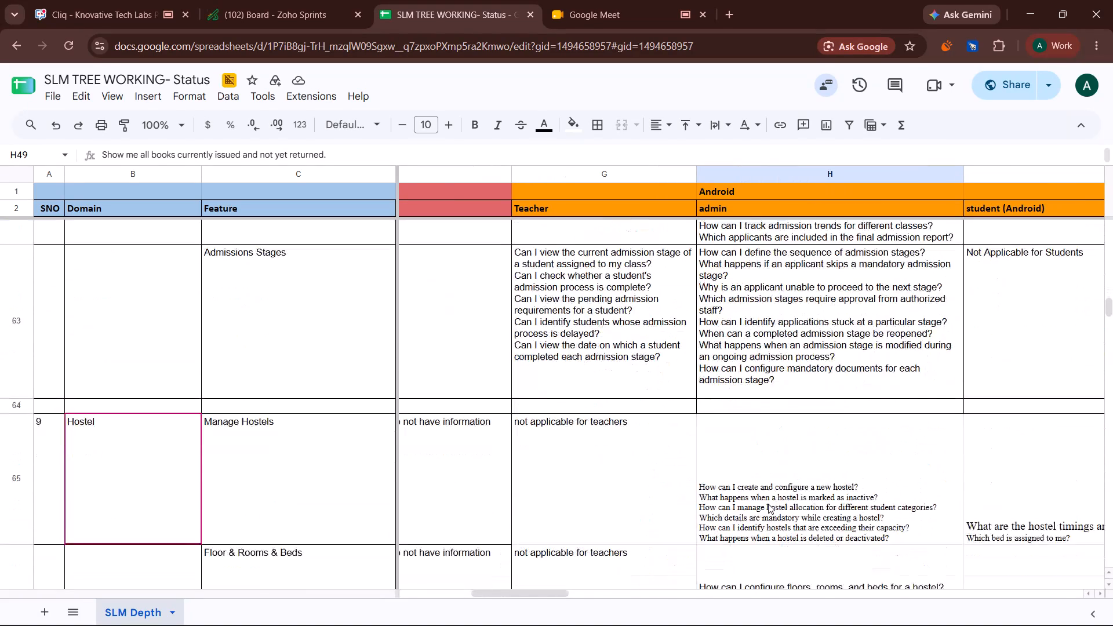
scroll(768, 504, down, 9)
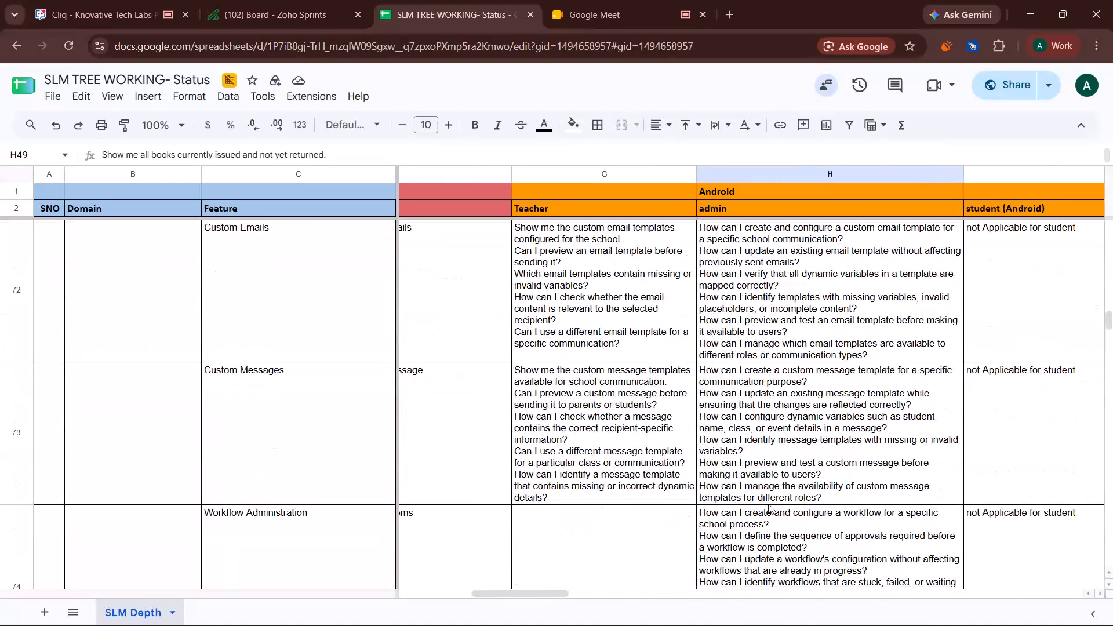
scroll(768, 504, down, 9)
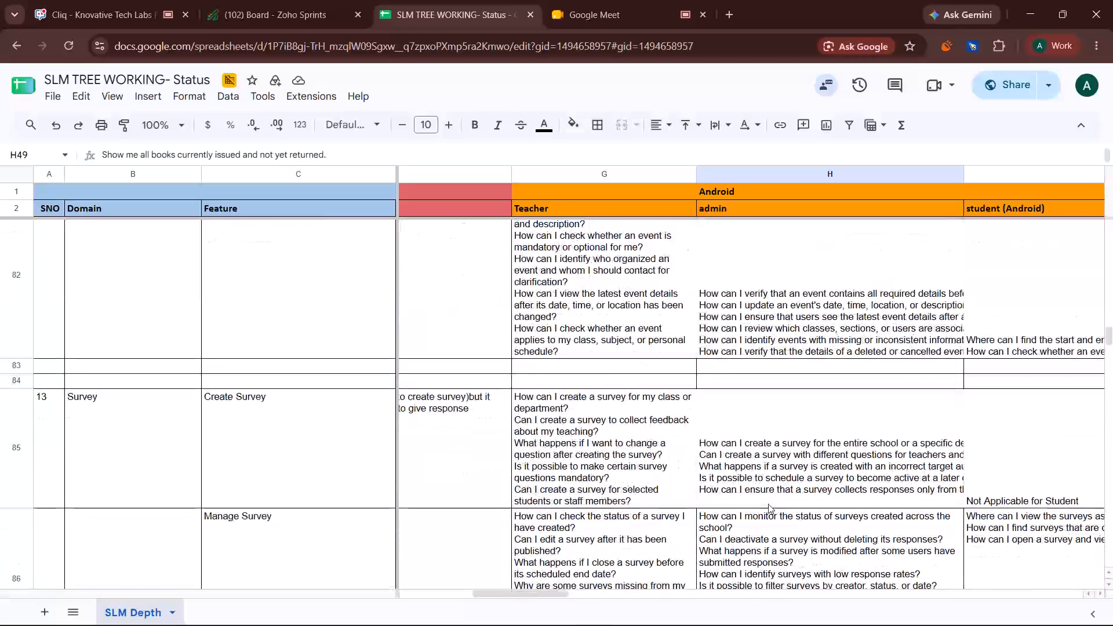
scroll(768, 504, down, 2)
scroll(768, 504, up, 3)
scroll(768, 504, down, 2)
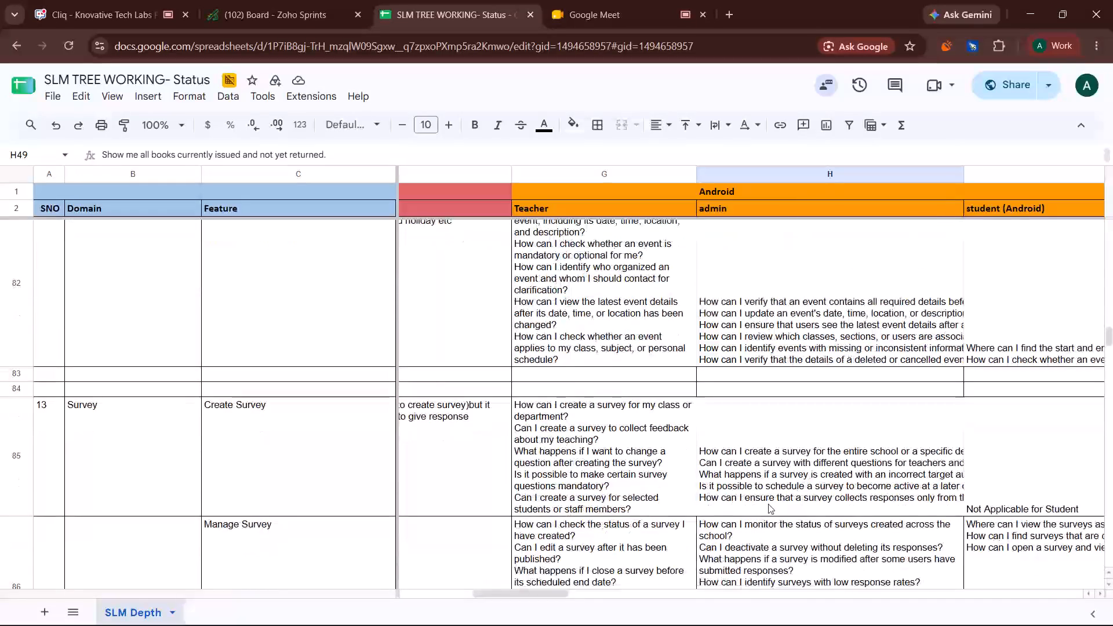
scroll(768, 504, down, 4)
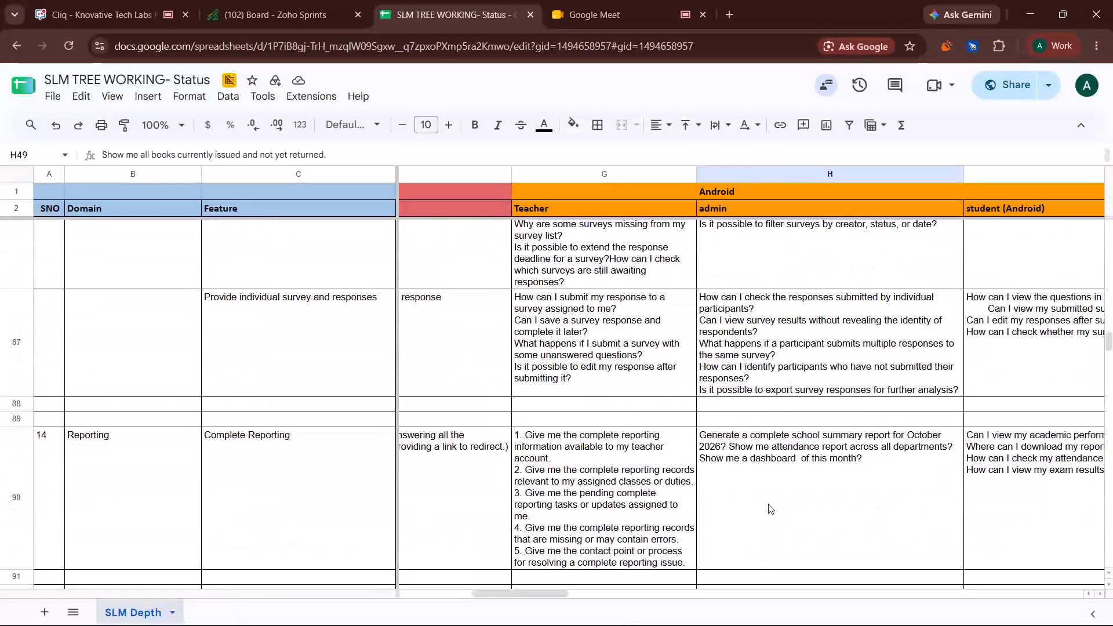
scroll(768, 504, down, 10)
scroll(768, 504, up, 2)
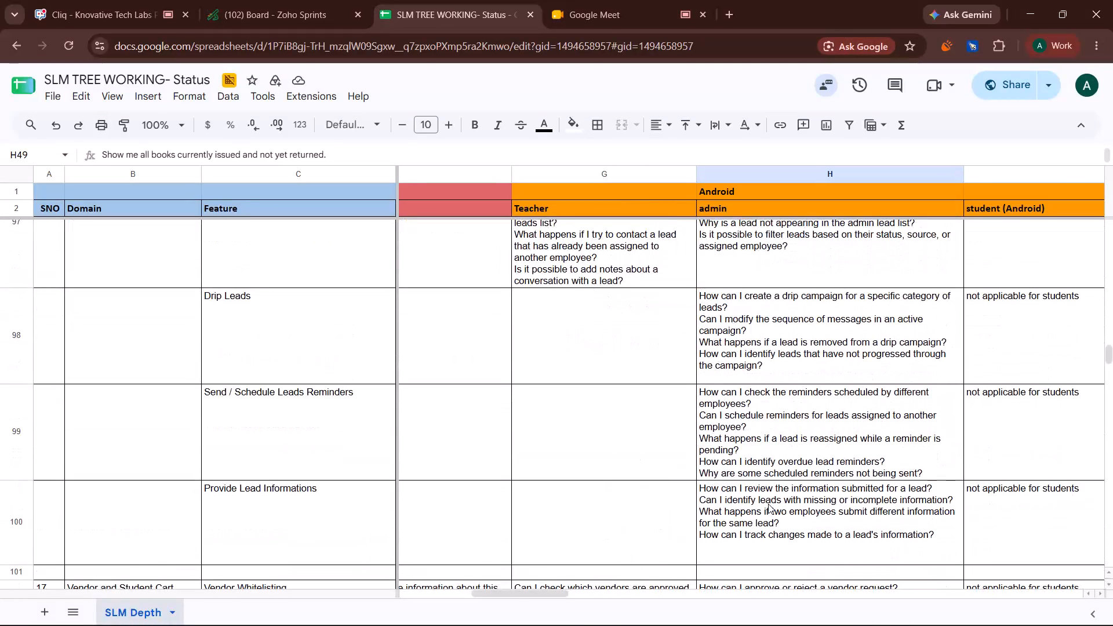
scroll(768, 504, down, 7)
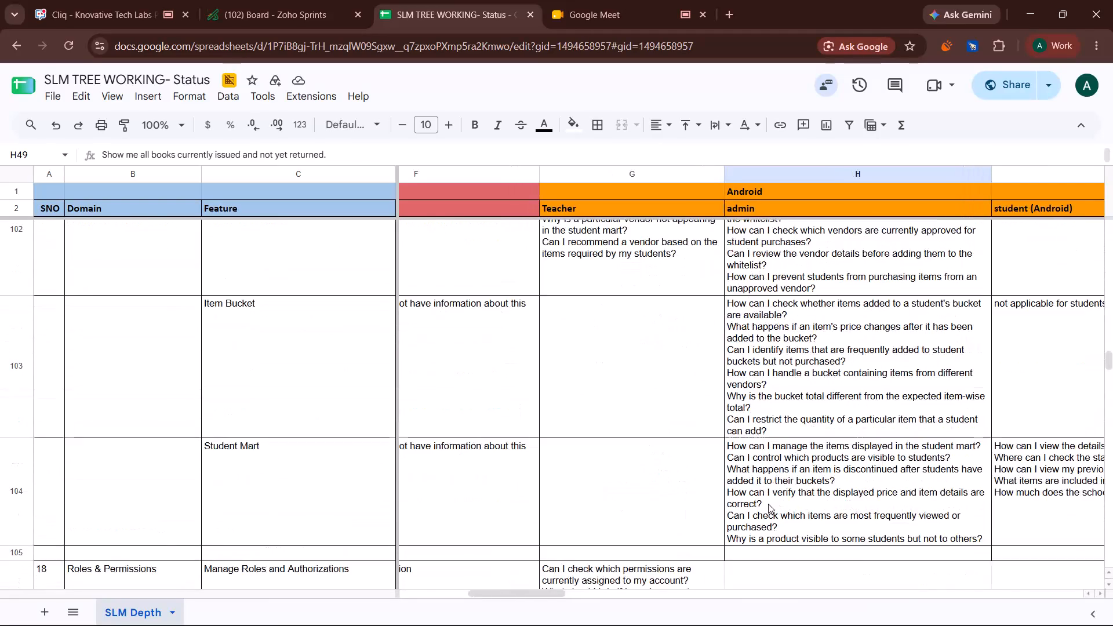
scroll(768, 504, down, 4)
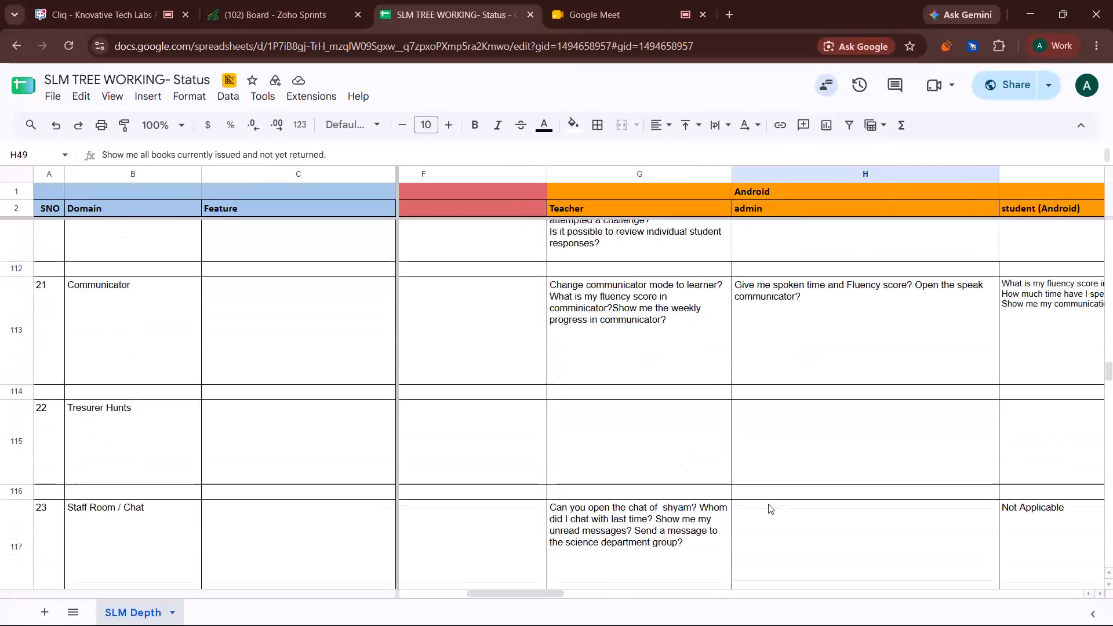
scroll(768, 504, down, 3)
scroll(768, 504, right, 1)
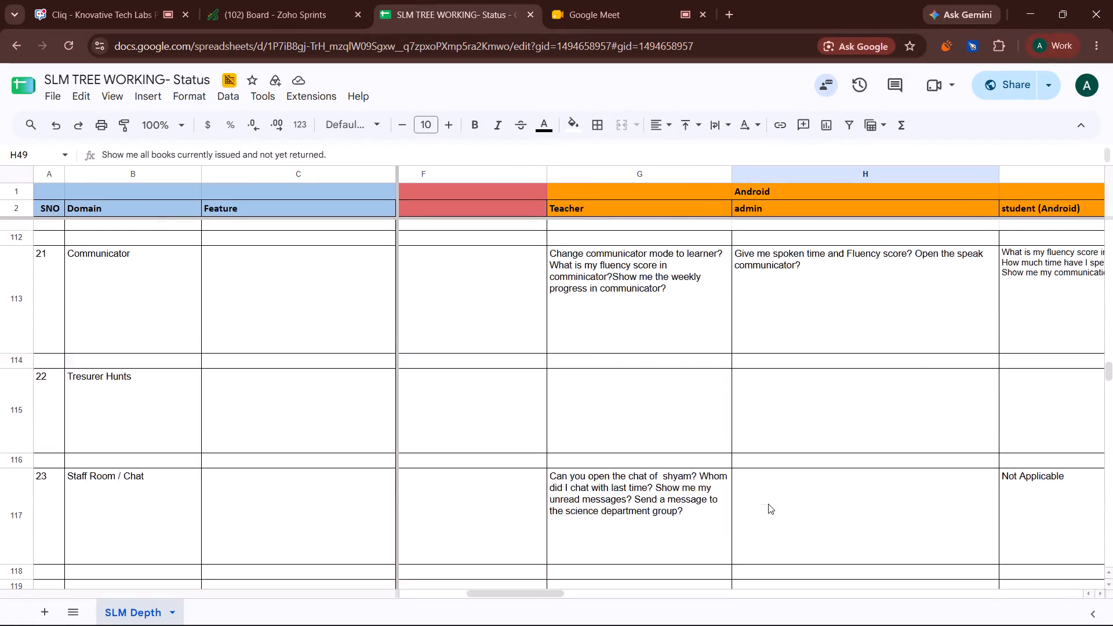
scroll(768, 504, up, 19)
scroll(768, 504, up, 19)
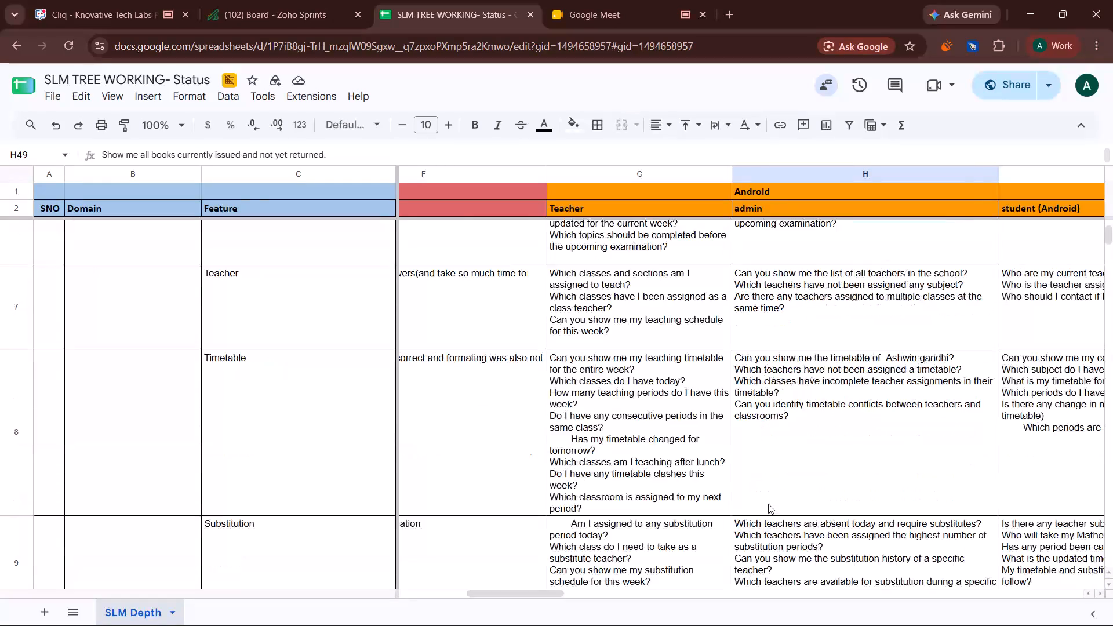